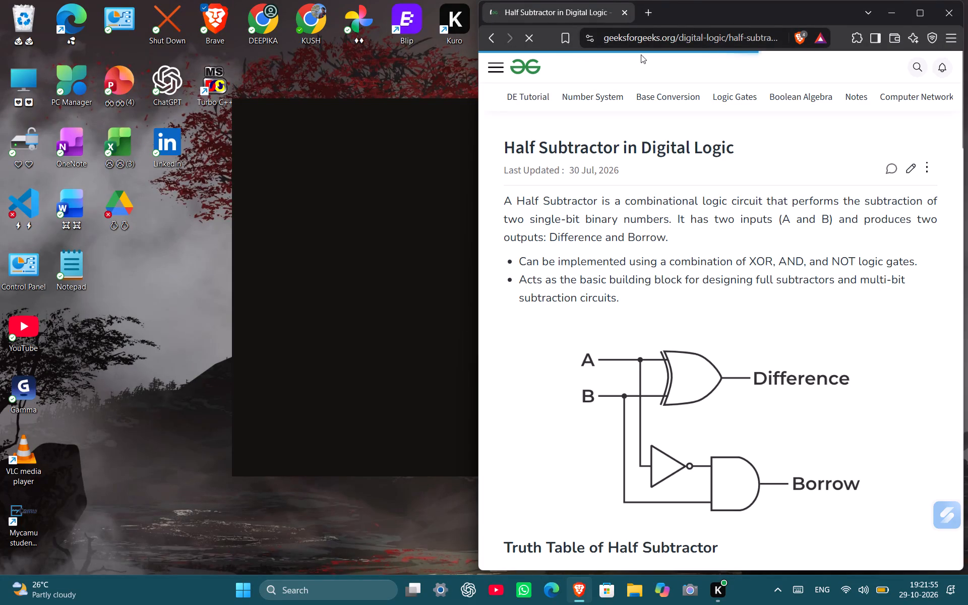
Launch Word, open the recent document COA FILE.docx and dismiss the end-of-support notice.
click(919, 22)
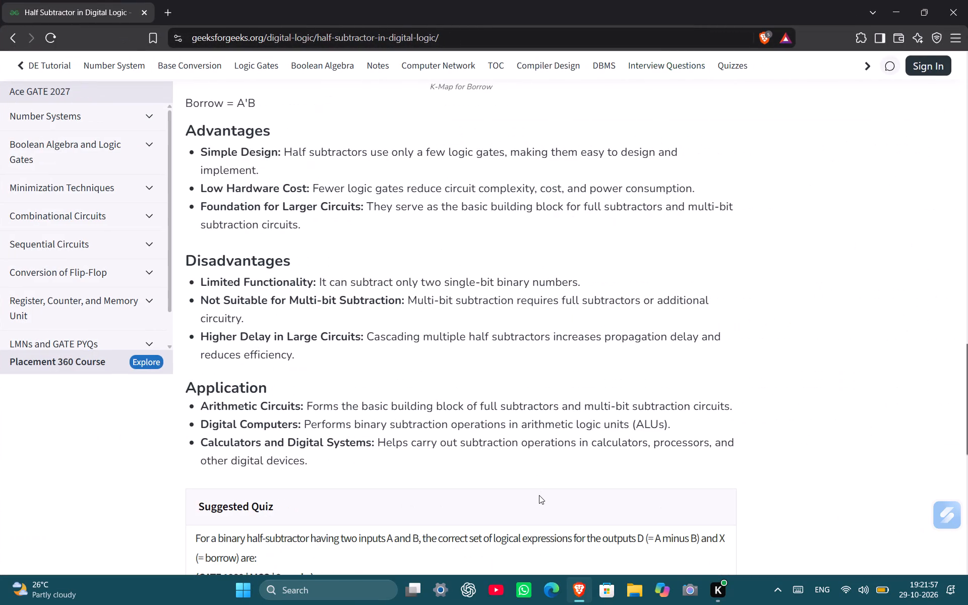
text(word)
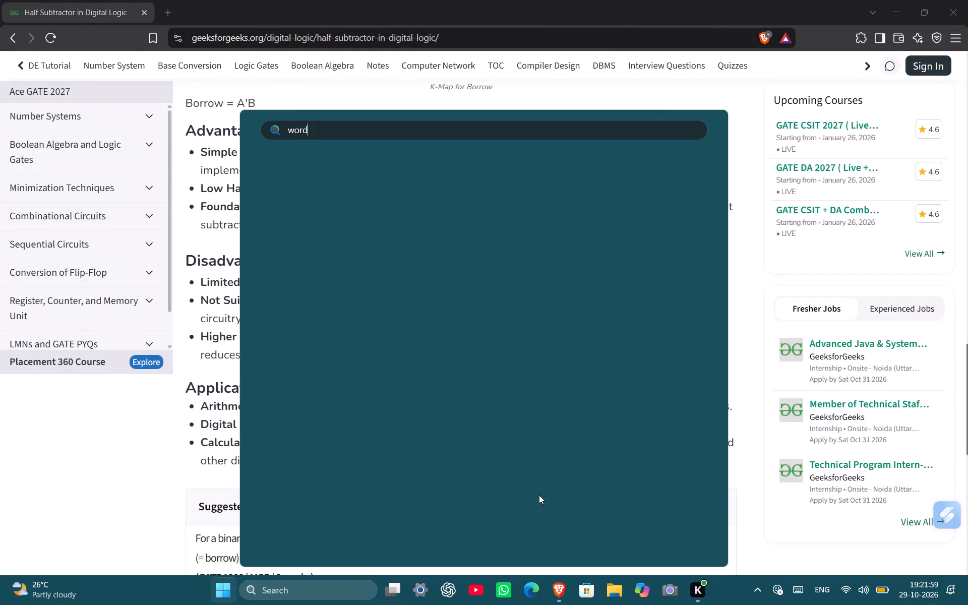
key(Return)
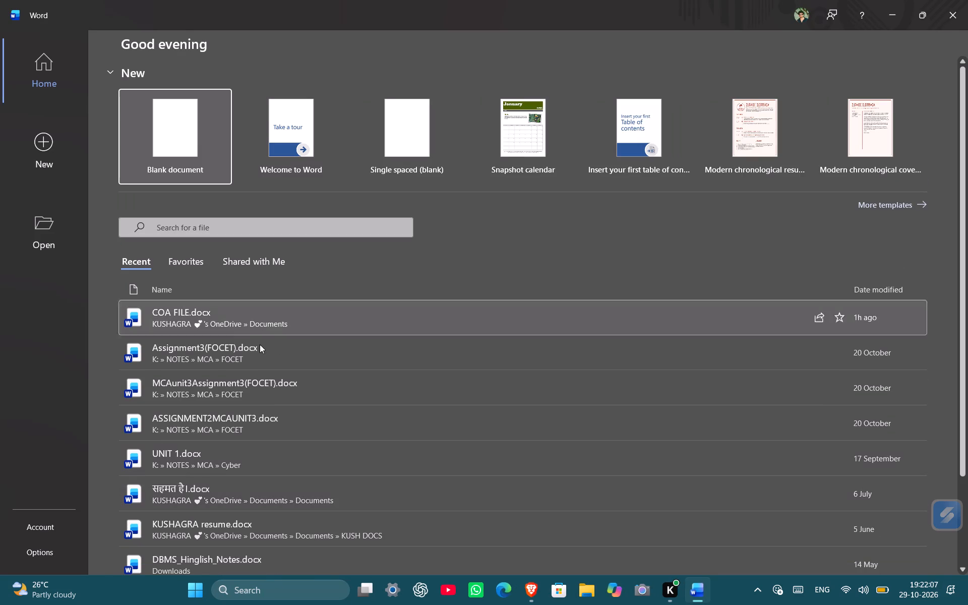
click(275, 321)
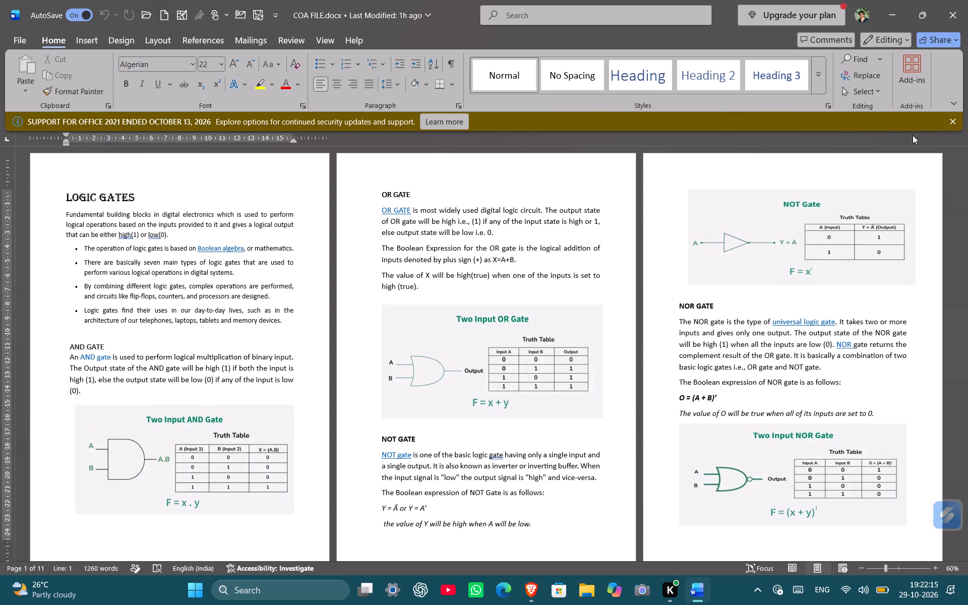
click(954, 120)
click(469, 295)
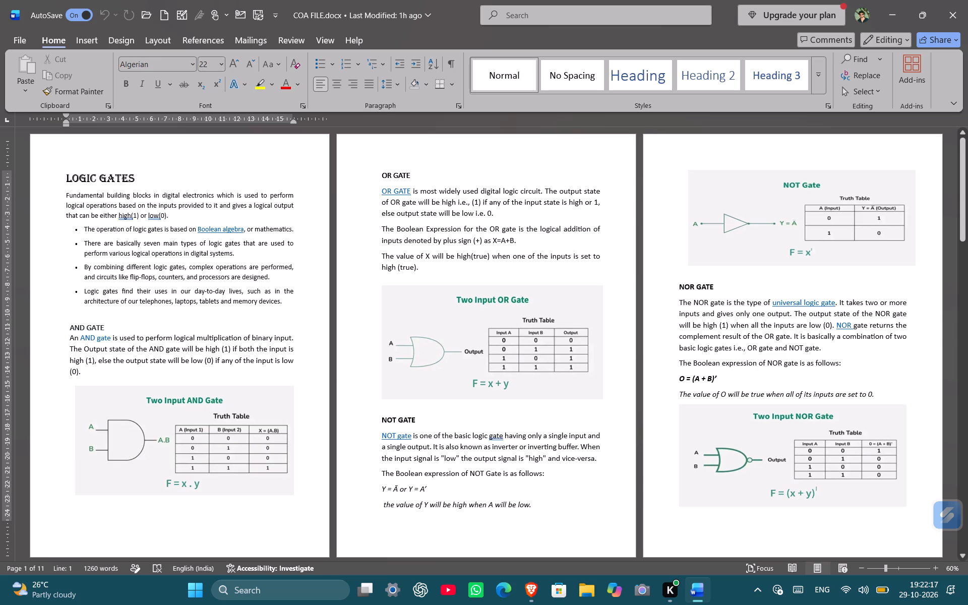
Review COA FILE.docx from the logic gates pages through the adder sections to the half subtractor content at the end.
scroll(469, 295, down, 6)
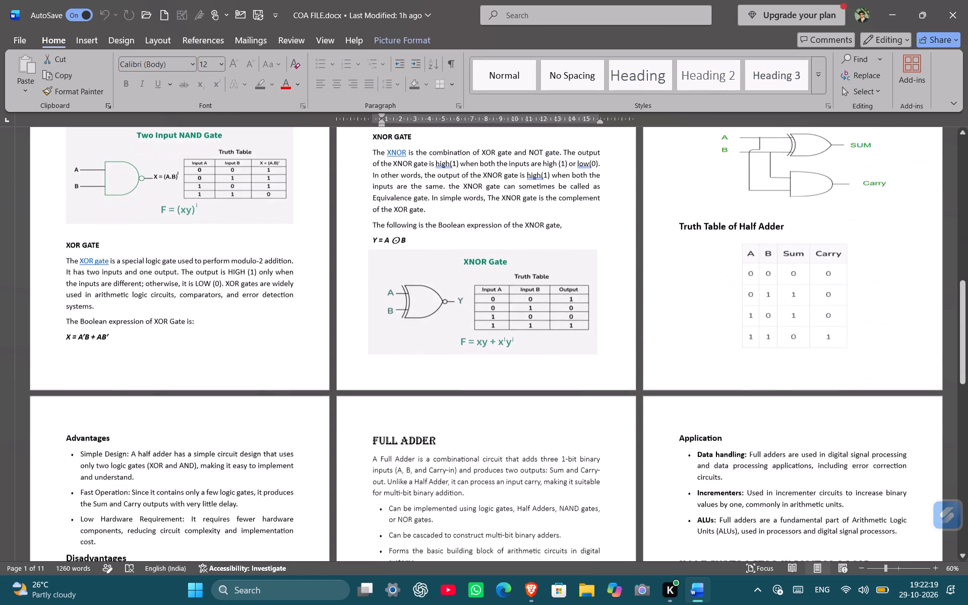
scroll(469, 295, down, 9)
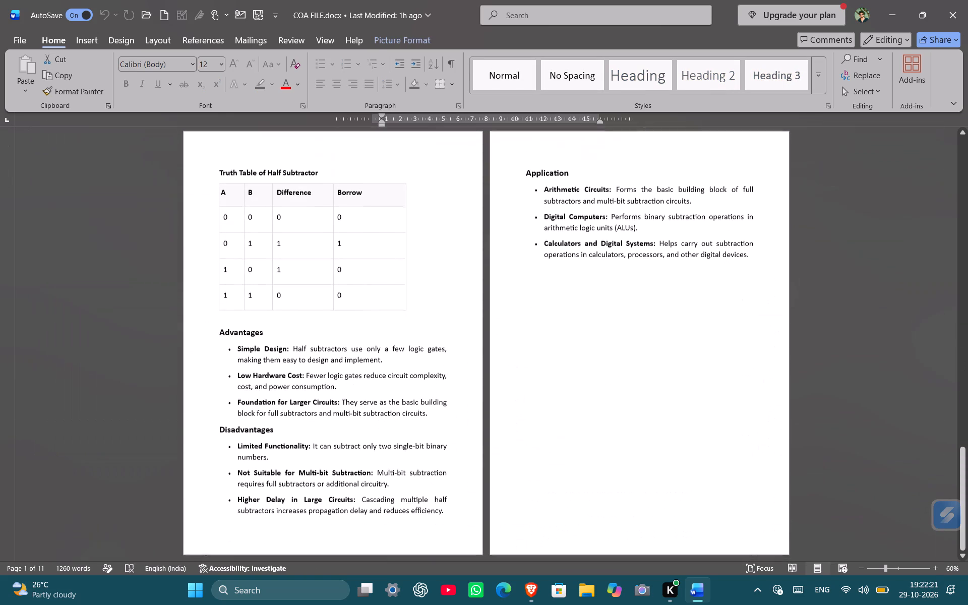
click(606, 316)
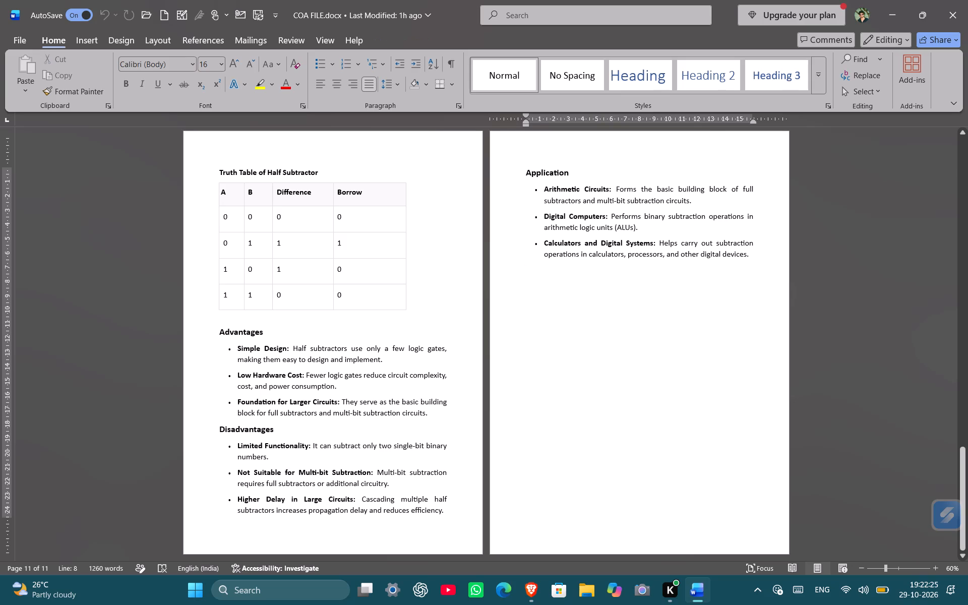
scroll(637, 294, up, 2)
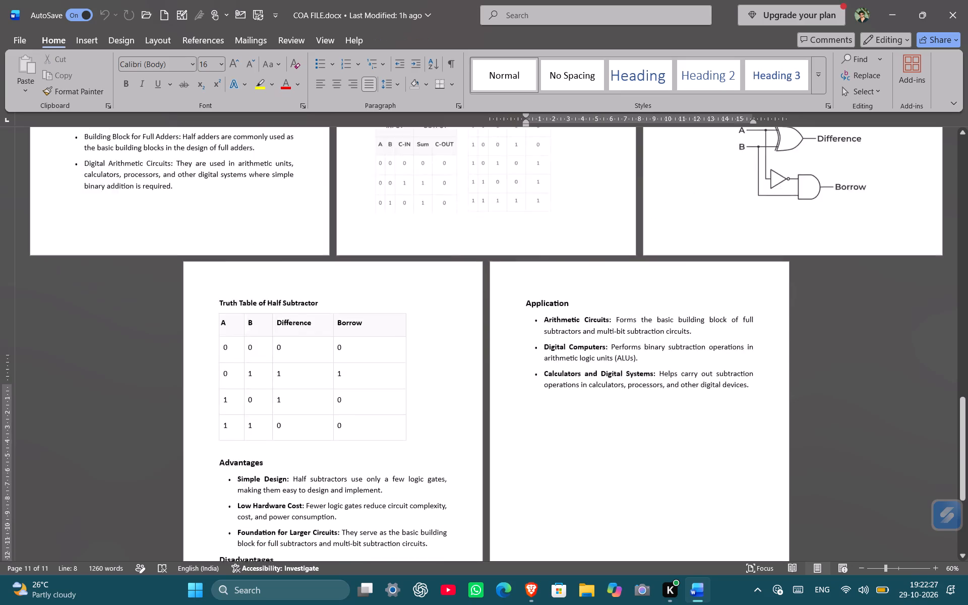
scroll(637, 294, up, 9)
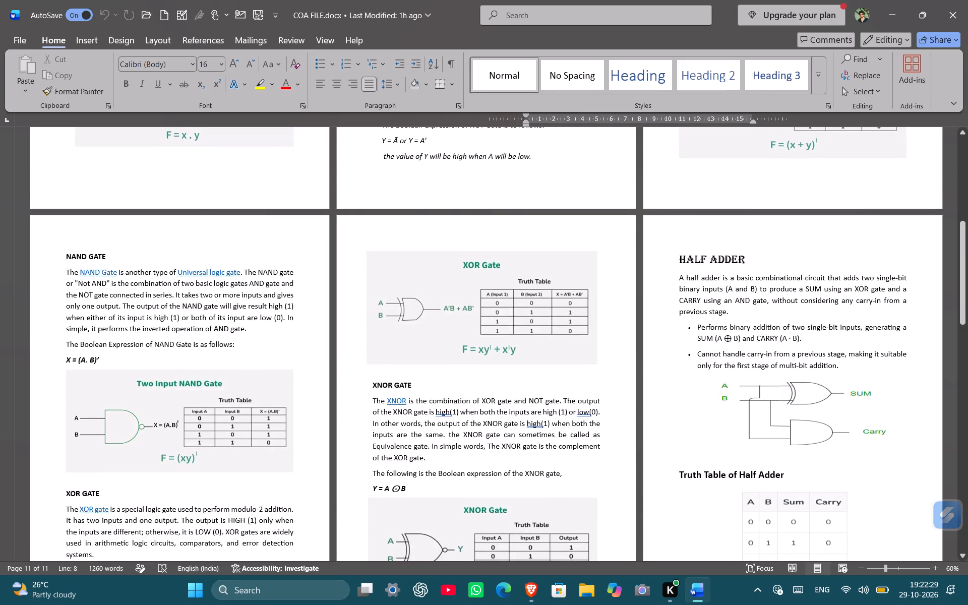
click(418, 302)
scroll(418, 302, down, 4)
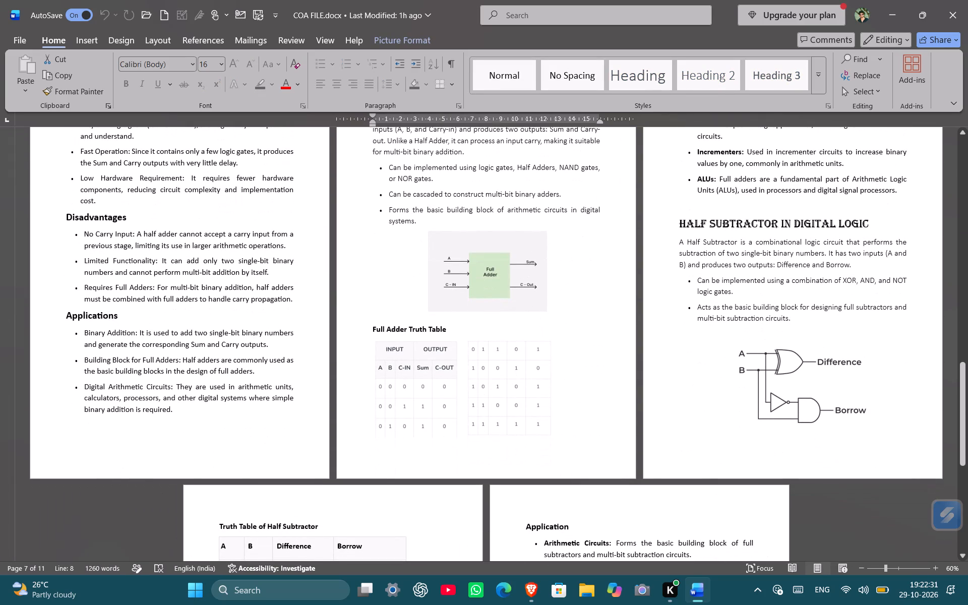
scroll(517, 396, down, 7)
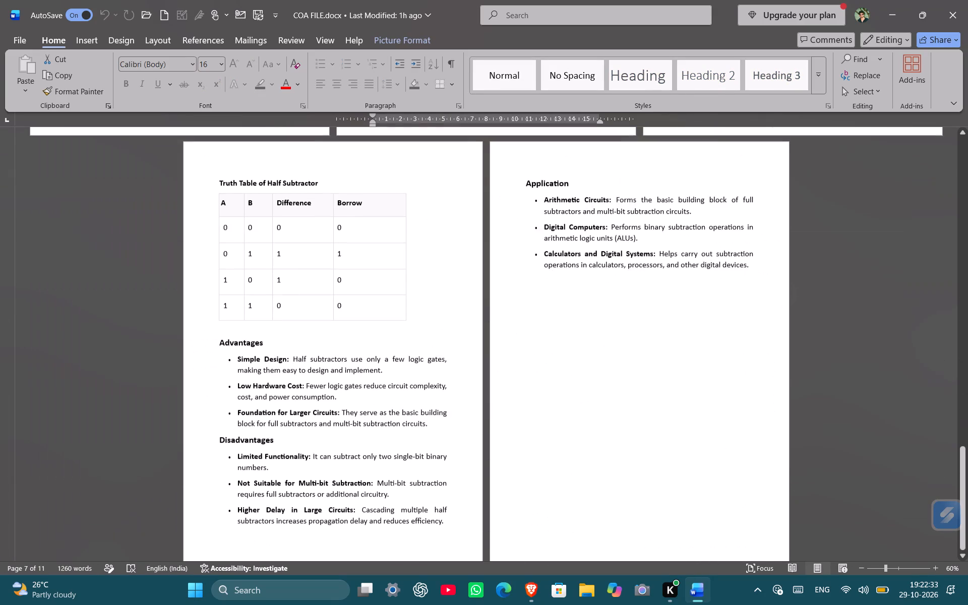
click(628, 264)
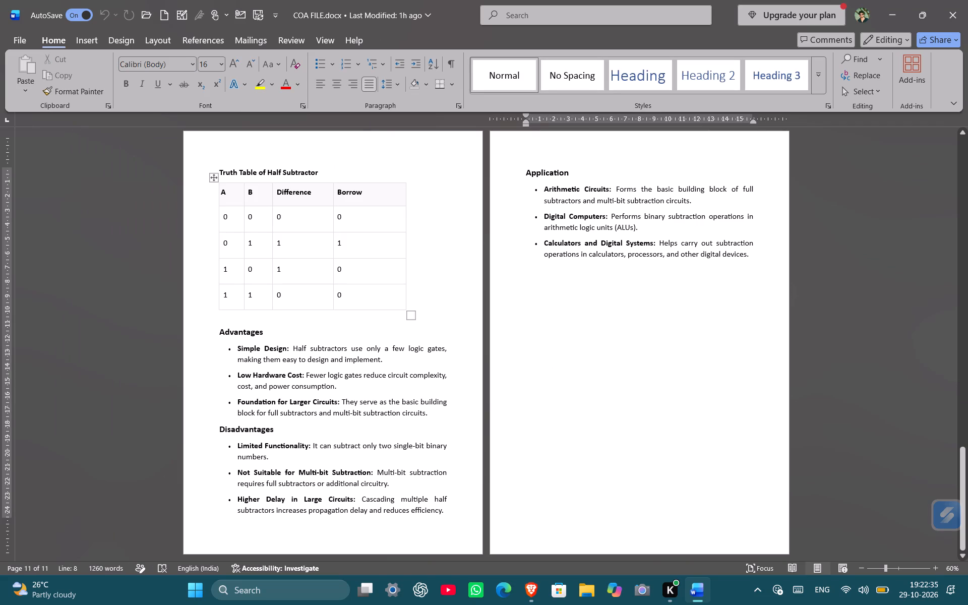
scroll(372, 291, up, 1)
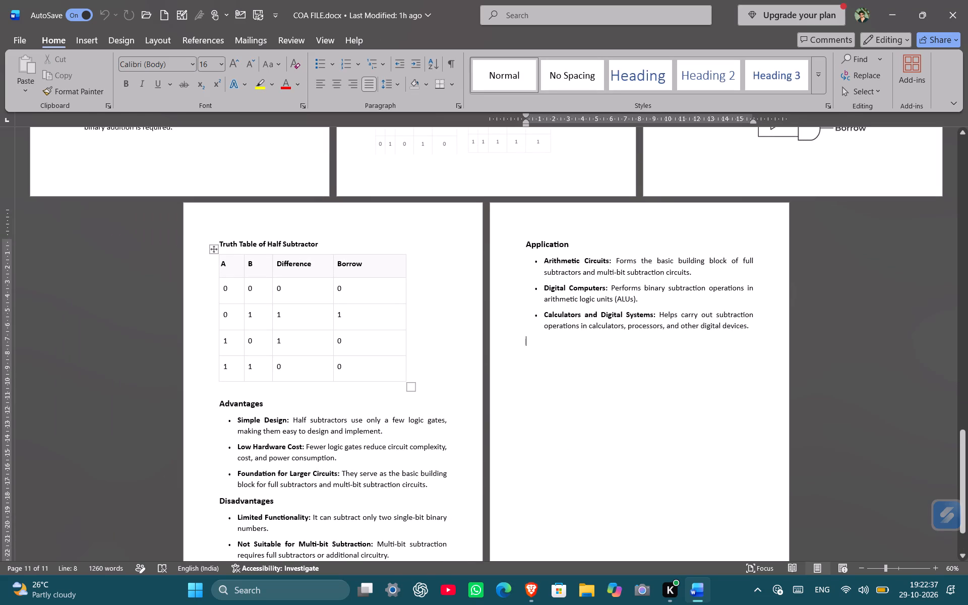
scroll(372, 291, up, 3)
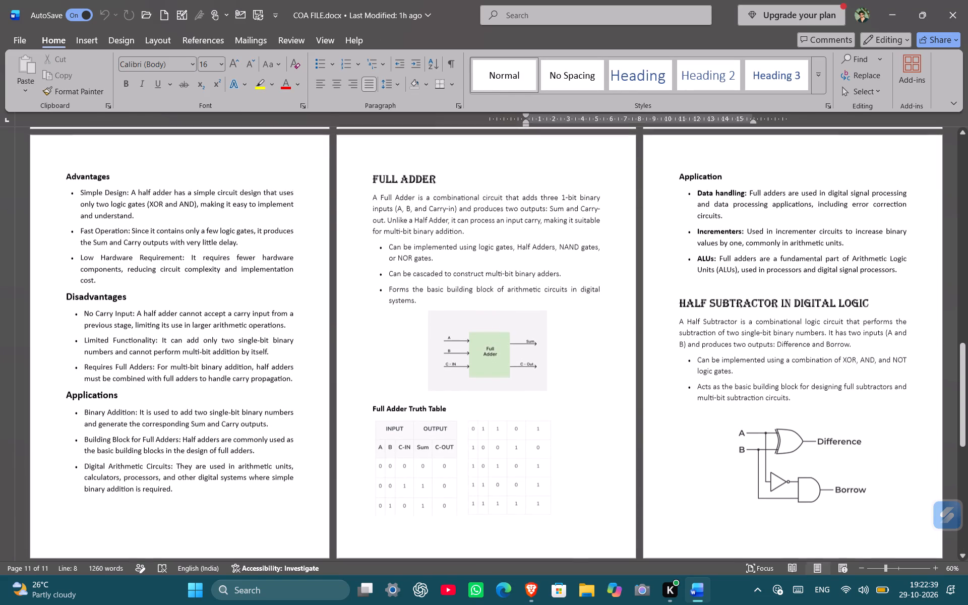
Check the title of the half subtractor article in Brave, and delete "in Digital Logic" from the Half Subtractor heading in Word.
drag(674, 308, 859, 308)
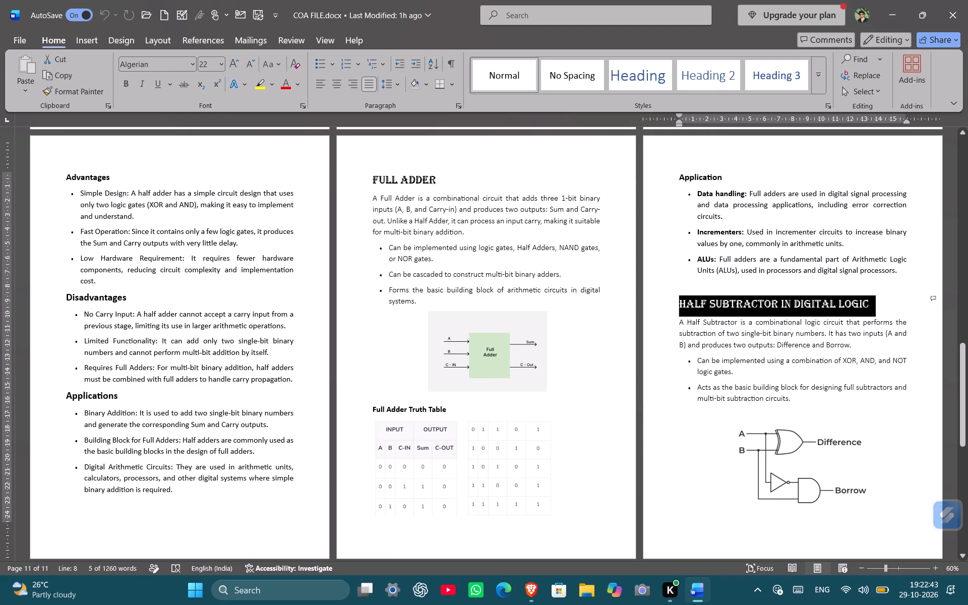
click(605, 361)
drag(781, 302, 871, 307)
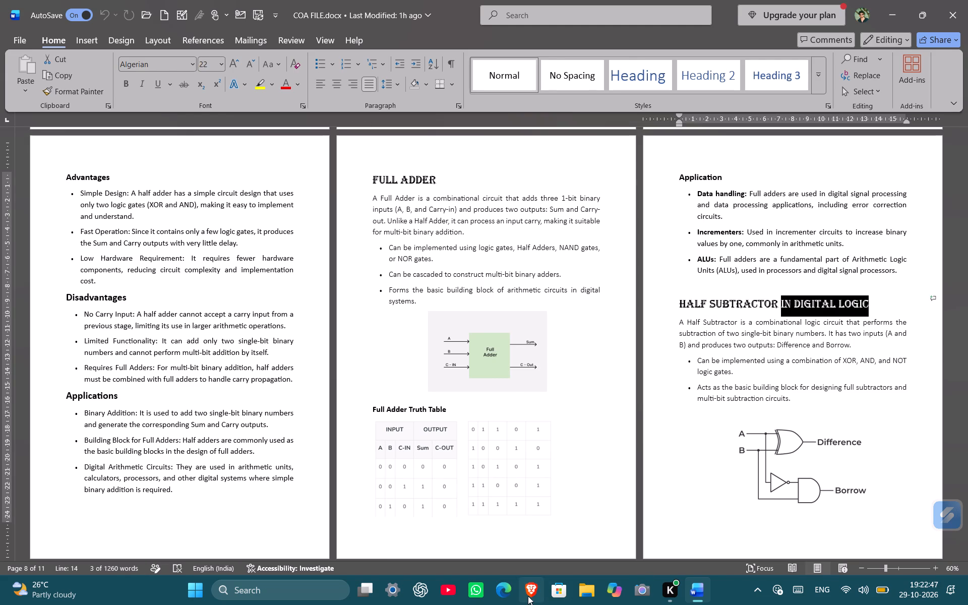
click(528, 596)
scroll(296, 151, up, 7)
scroll(364, 204, up, 5)
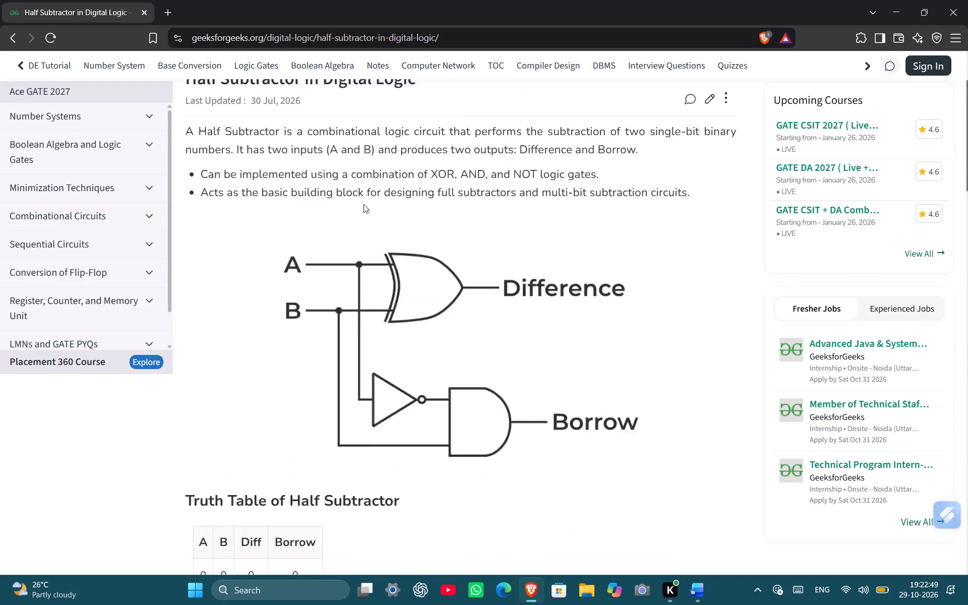
scroll(364, 204, up, 12)
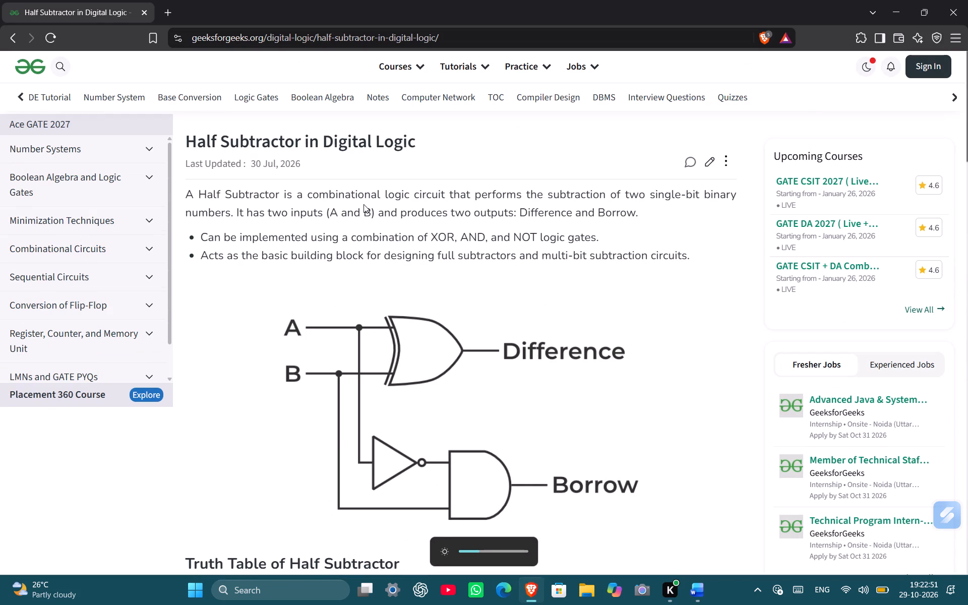
click(697, 598)
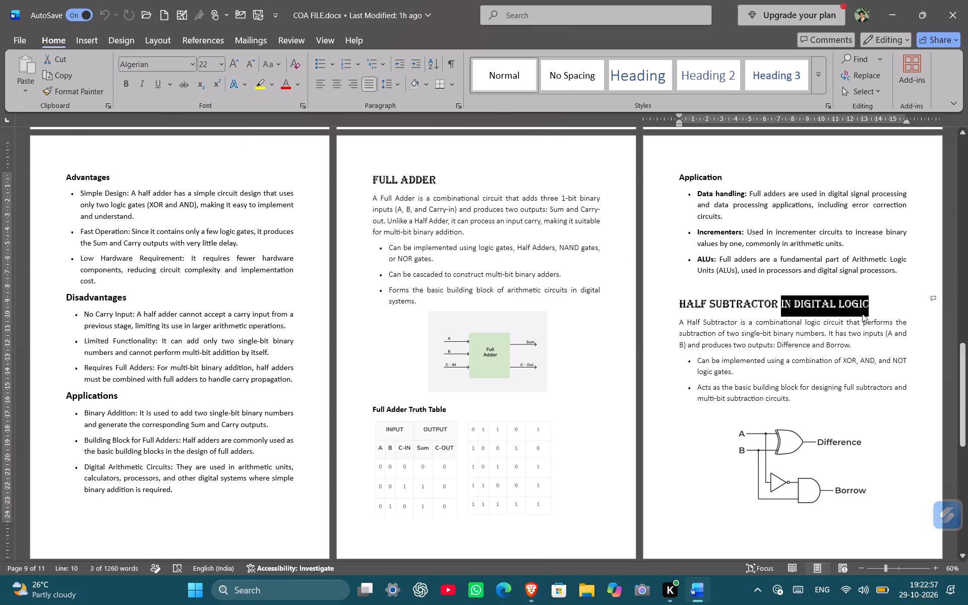
key(BackSpace)
Place the text cursor on the empty line below the Application list on the document's last page.
scroll(698, 290, down, 1)
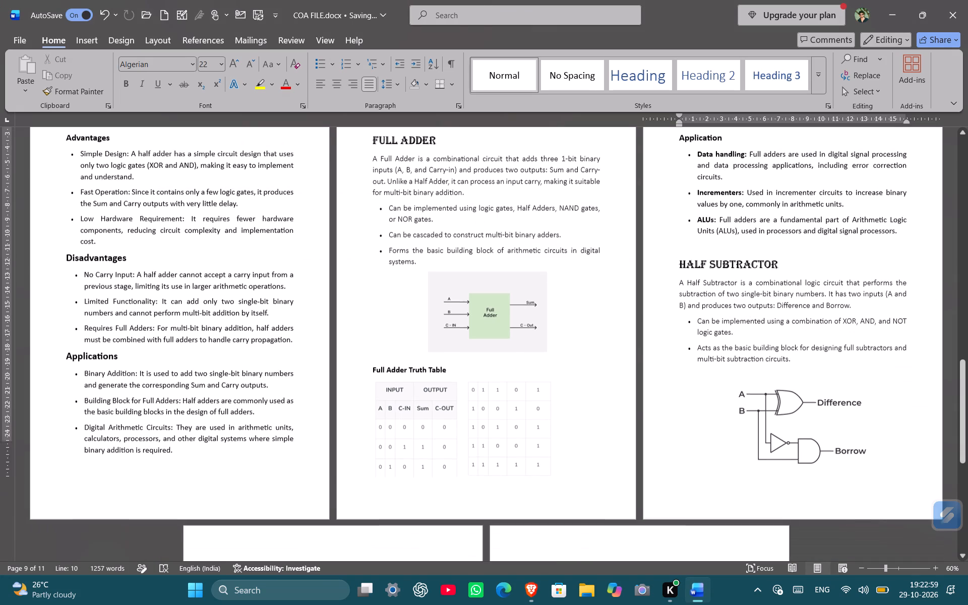
scroll(698, 290, down, 4)
click(580, 283)
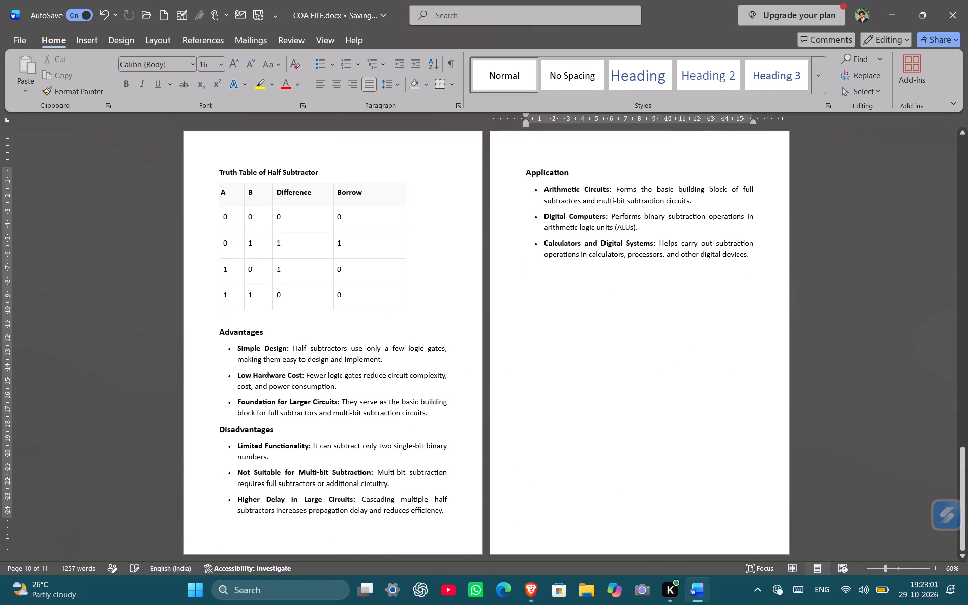
Switch to Brave and look through the Half Subtractor article from its introduction to the end of the page.
click(529, 589)
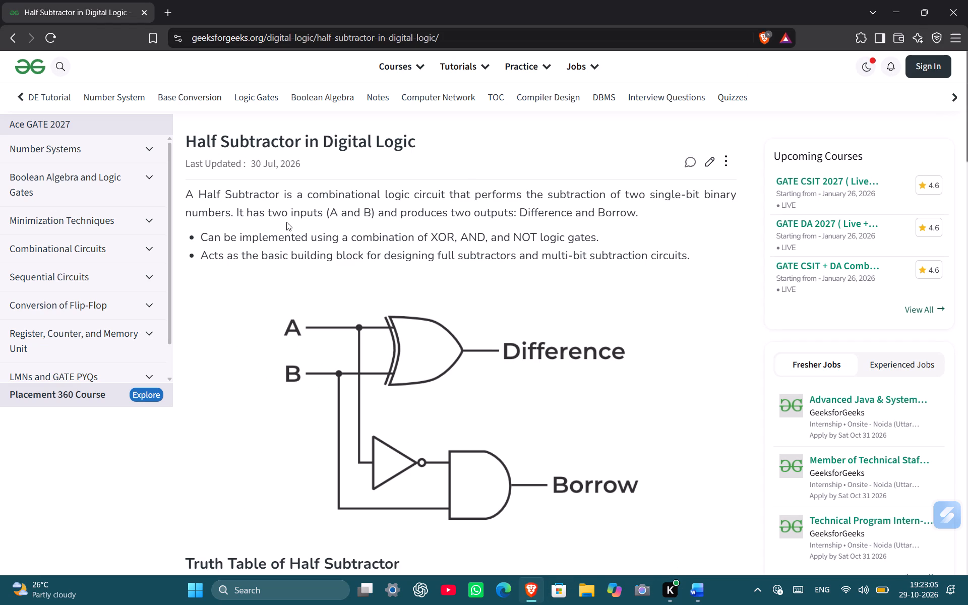
scroll(441, 346, down, 16)
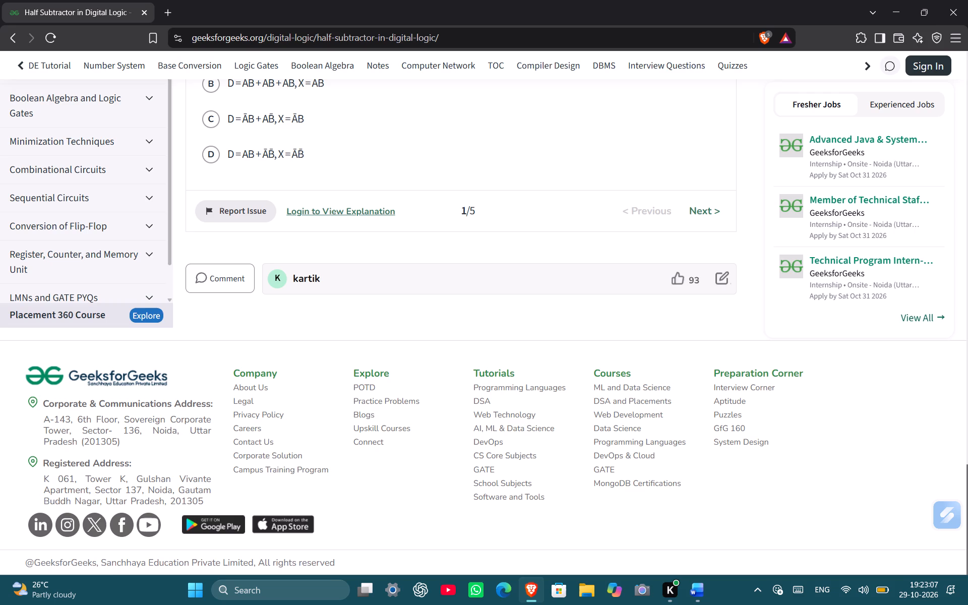
scroll(441, 346, down, 1)
scroll(441, 346, up, 6)
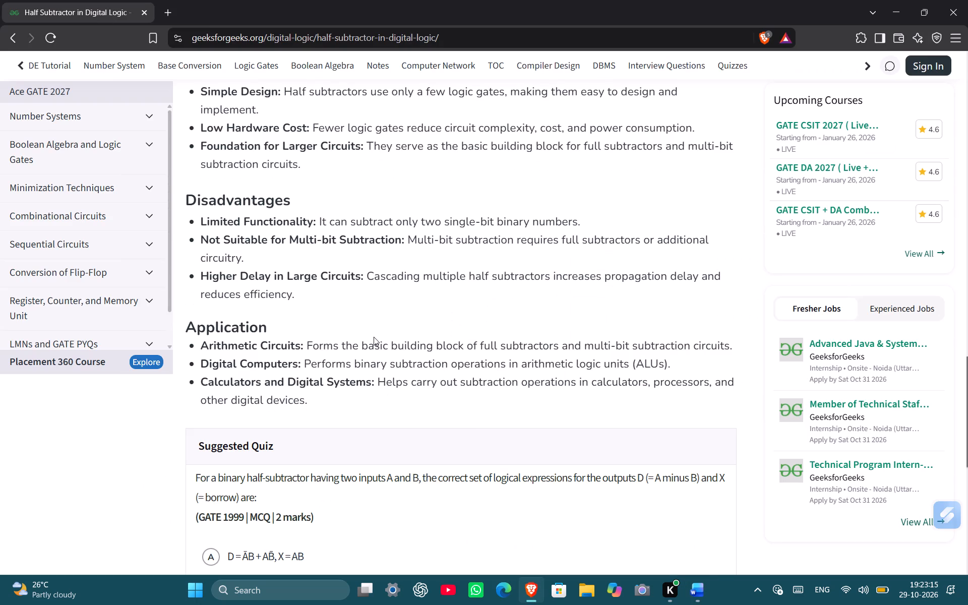
scroll(374, 337, up, 16)
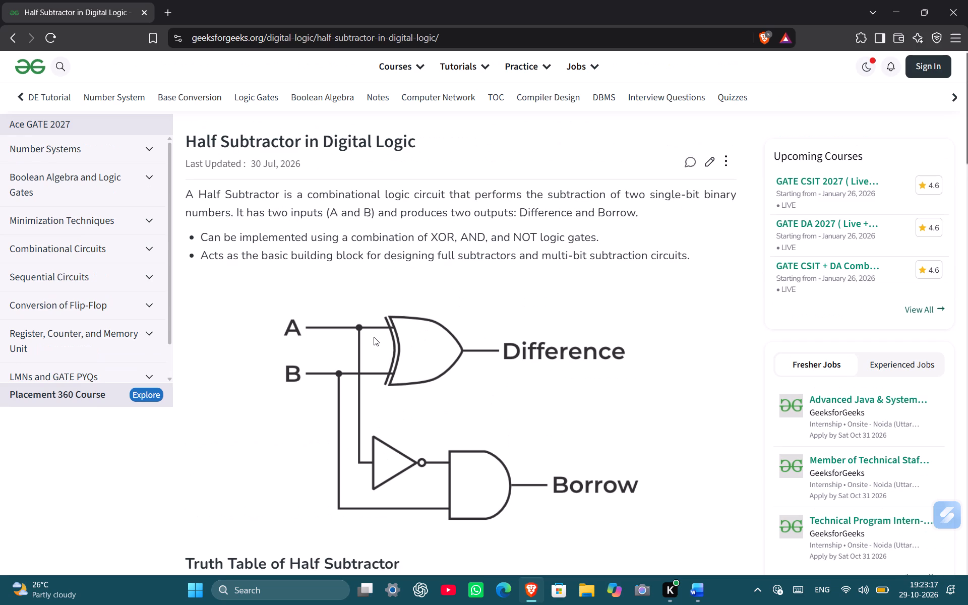
scroll(374, 337, up, 2)
Go back to the search results, replace "half" with "full" in the query, and open the GeeksforGeeks article Full Subtractor in Digital Logic.
scroll(374, 337, right, 8)
scroll(276, 182, right, 9)
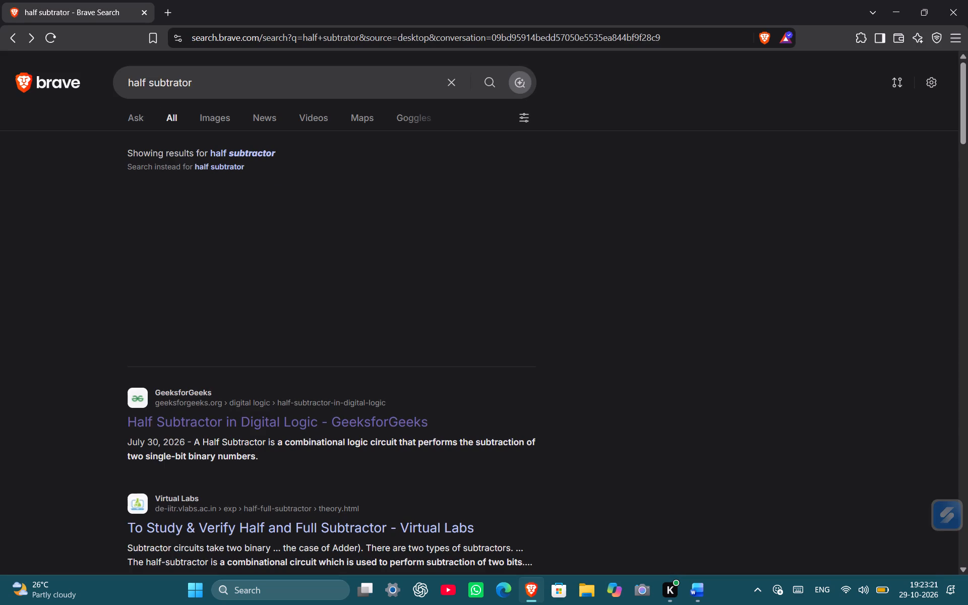
double_click(136, 88)
text(full)
key(space)
key(Return)
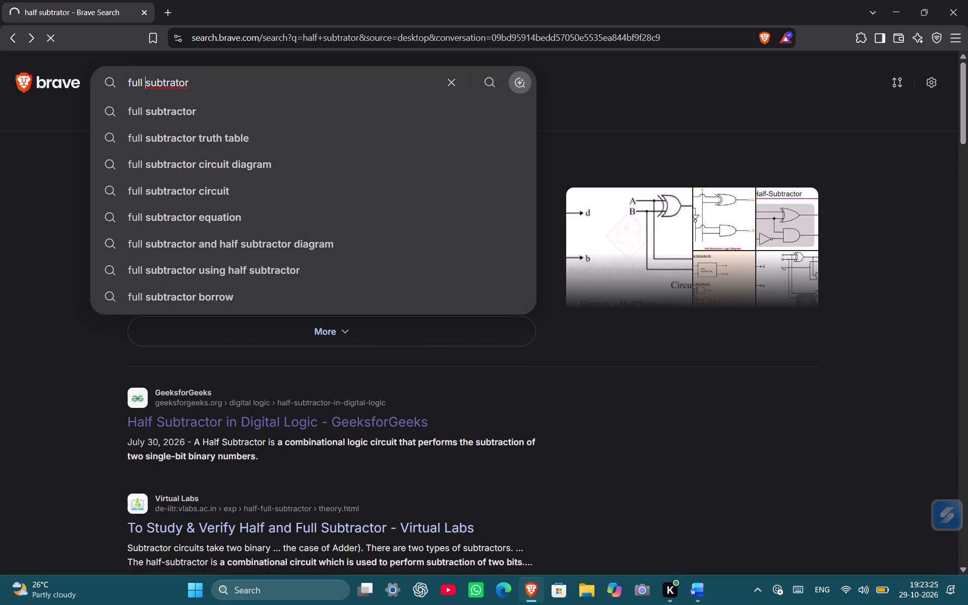
click(221, 220)
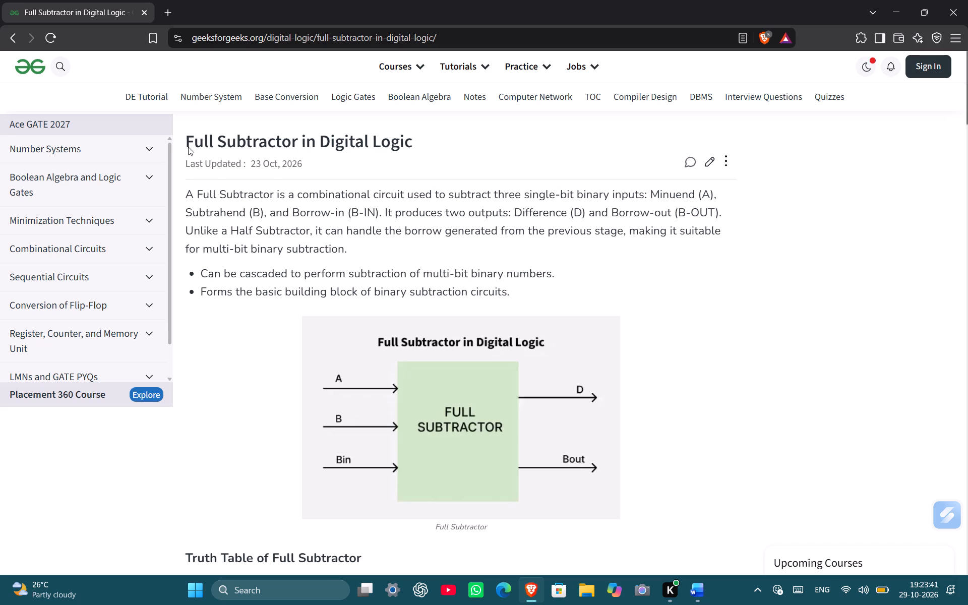
Copy "Full Subtractor" from the article title and paste it at the end of COA FILE.docx in Word.
drag(187, 145, 296, 142)
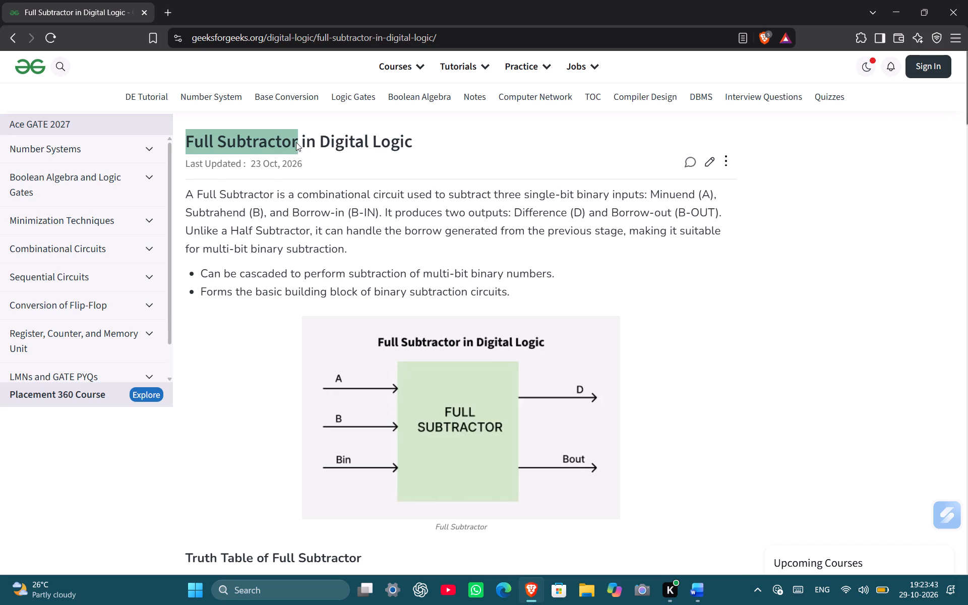
key(ctrl+c)
click(699, 592)
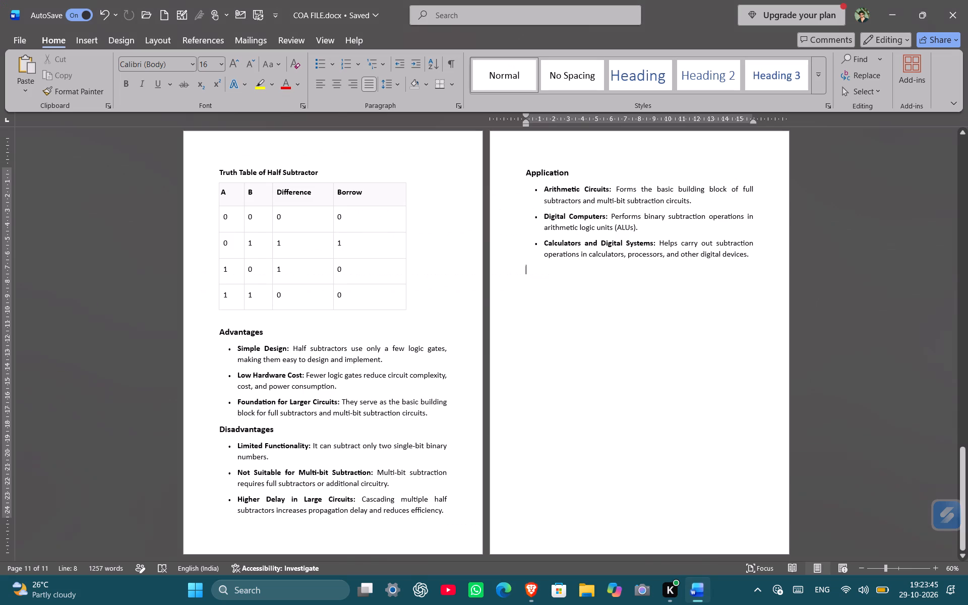
key(ctrl+v)
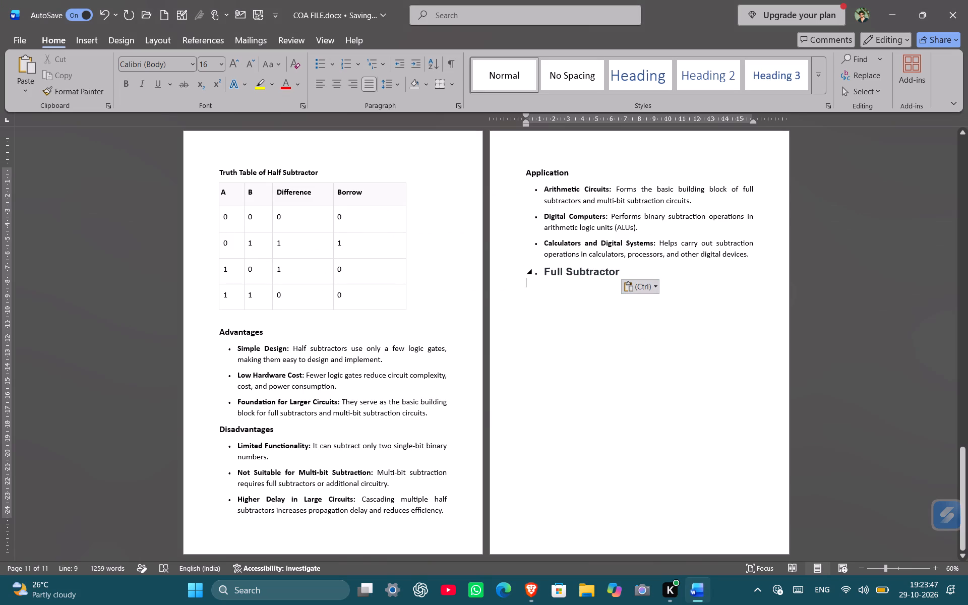
Remove the bullet and indent from the pasted Full Subtractor heading and insert a blank line above it.
click(543, 269)
key(BackSpace)
key(BackSpace)
key(Return)
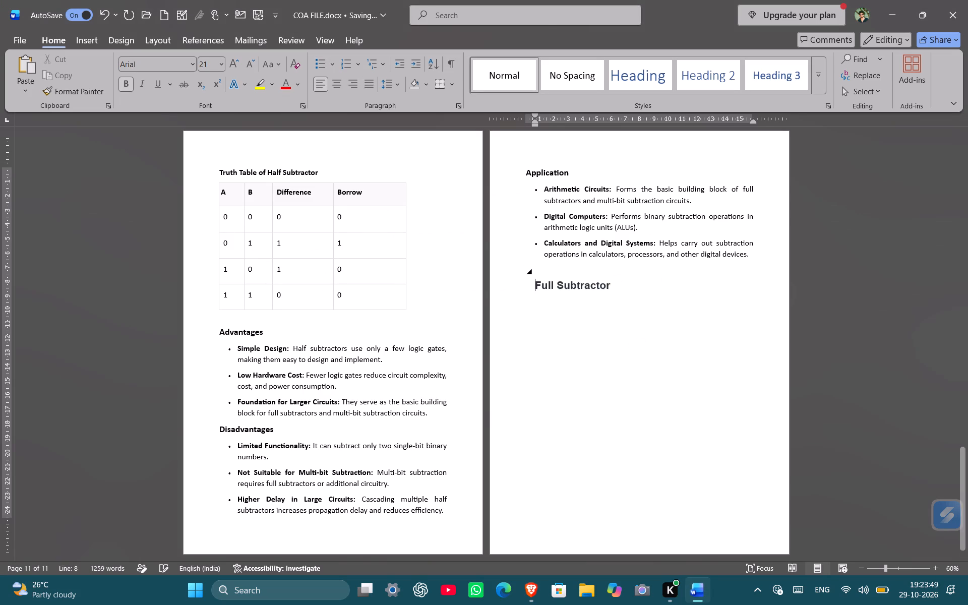
key(BackSpace)
key(Return)
key(BackSpace)
key(BackSpace)
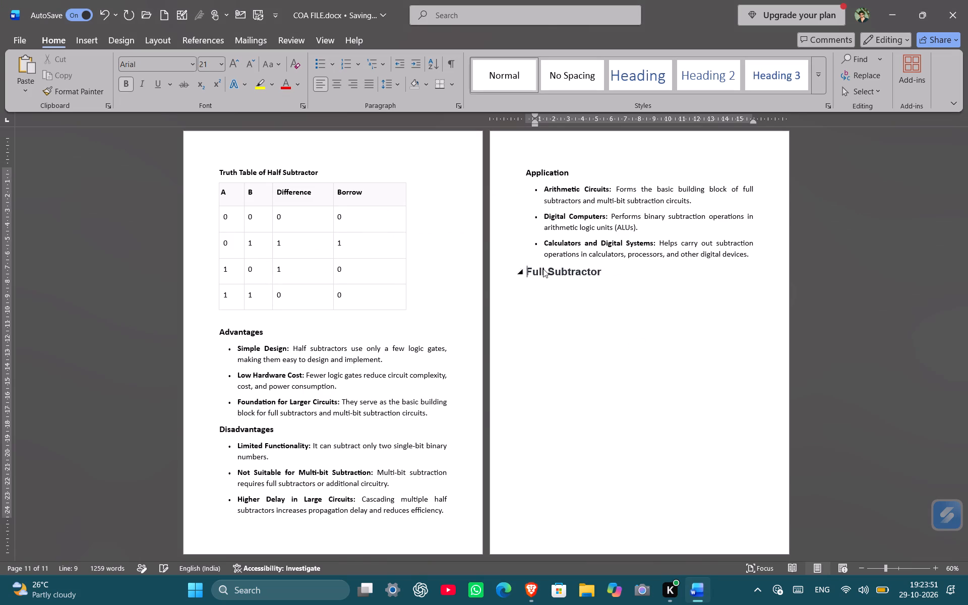
key(Return)
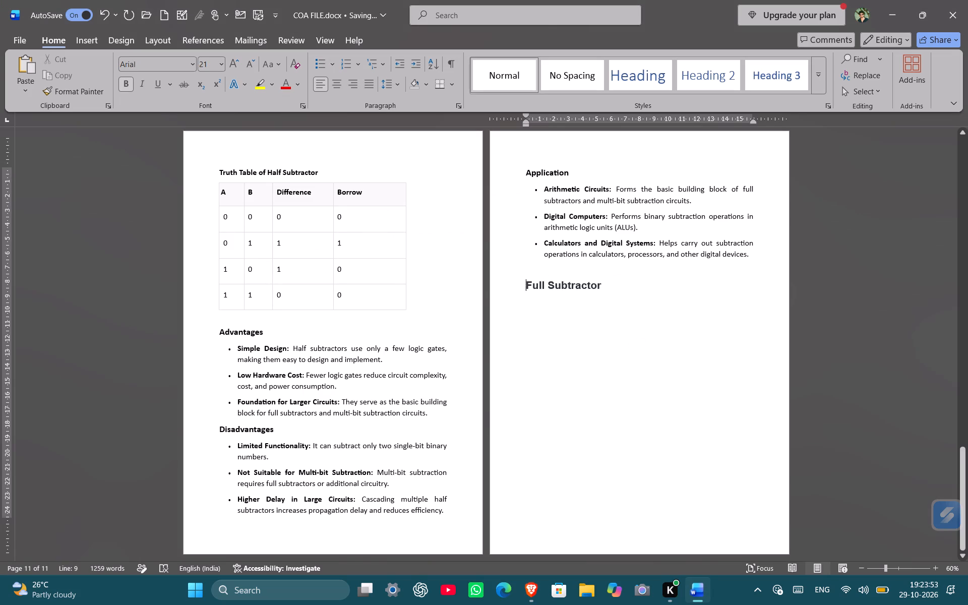
Format the Full Subtractor heading in the Algerian font at 22 pt.
triple_click(611, 289)
key(ctrl+shift+period)
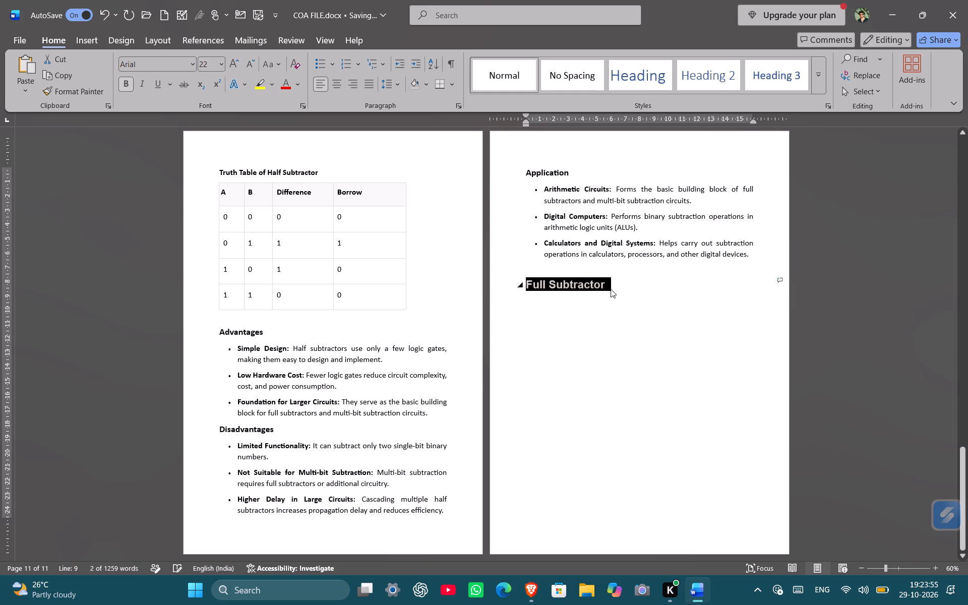
click(152, 66)
key(a)
key(Return)
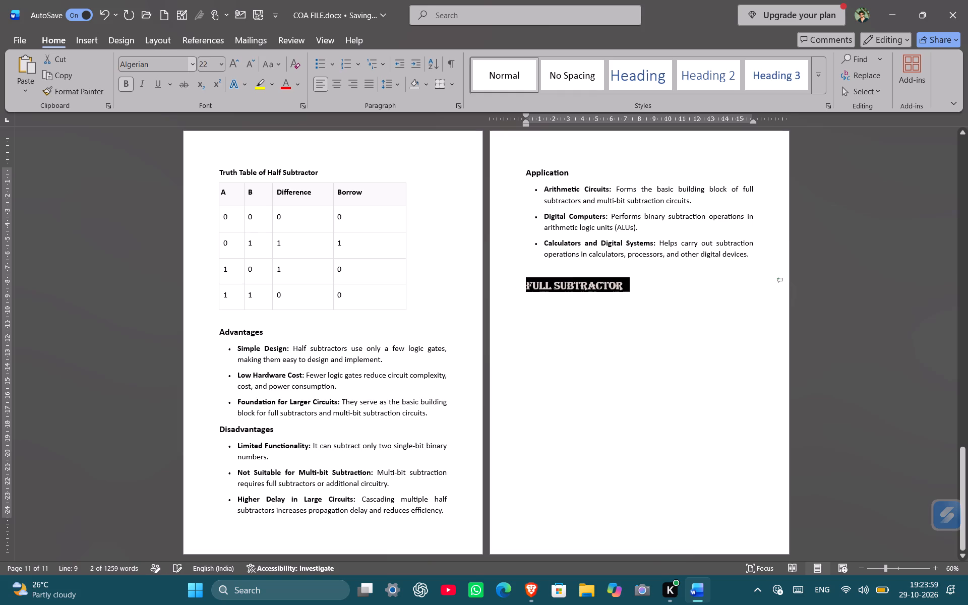
click(553, 353)
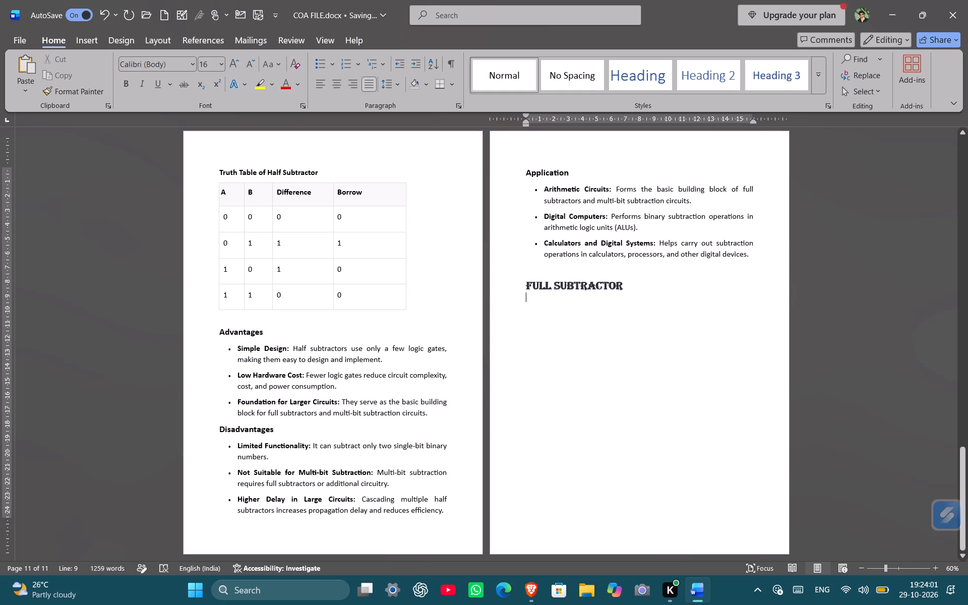
Compare with the Half Subtractor heading and remove the bold formatting from the Full Subtractor heading.
scroll(543, 325, up, 4)
scroll(543, 325, right, 1)
click(727, 307)
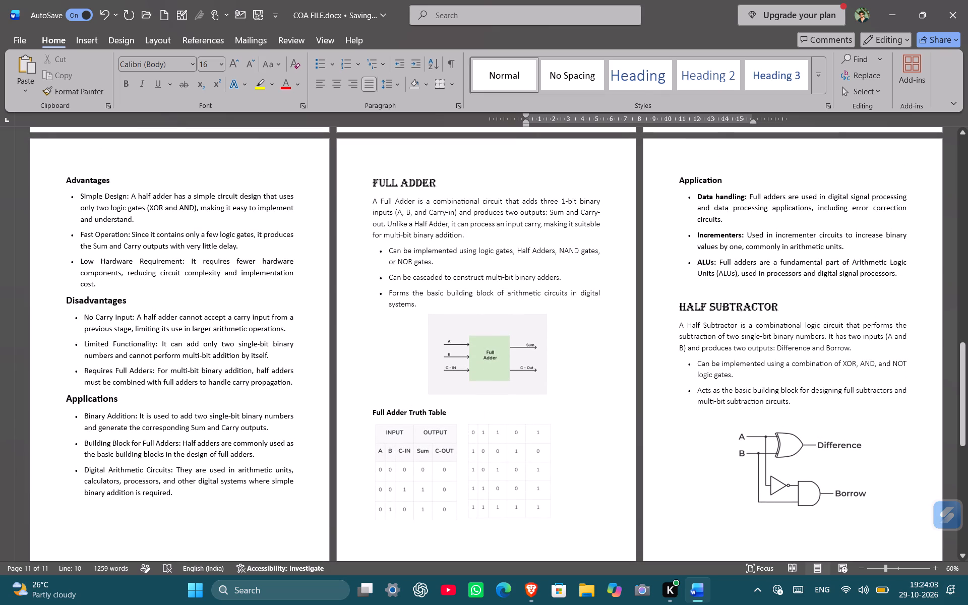
scroll(474, 326, down, 7)
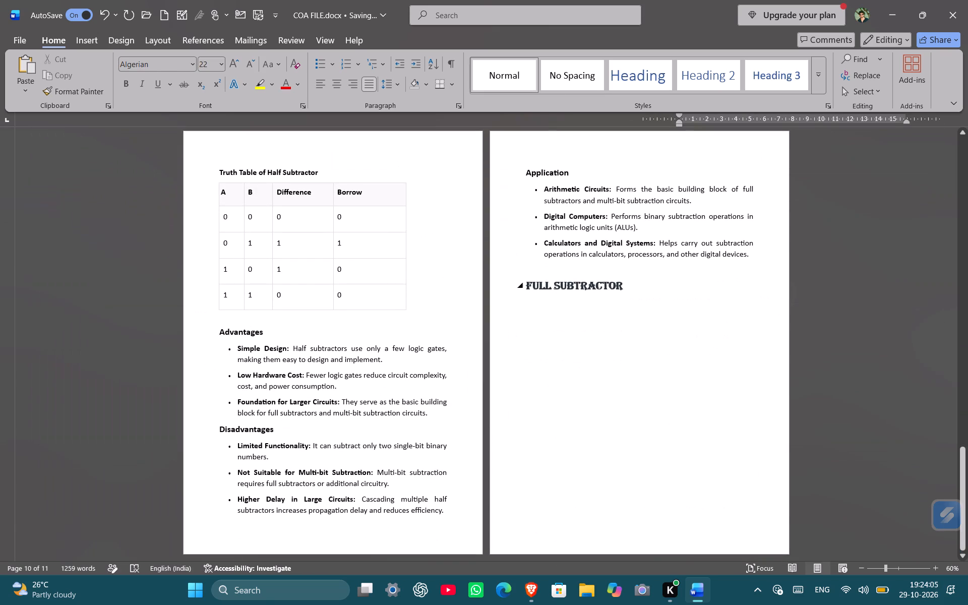
click(588, 287)
triple_click(629, 288)
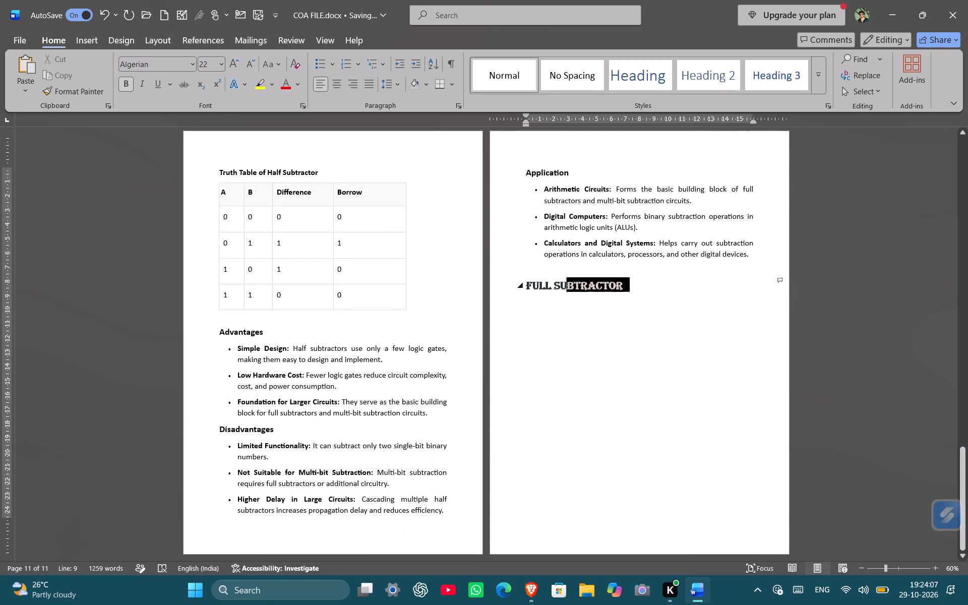
key(ctrl+b)
click(629, 288)
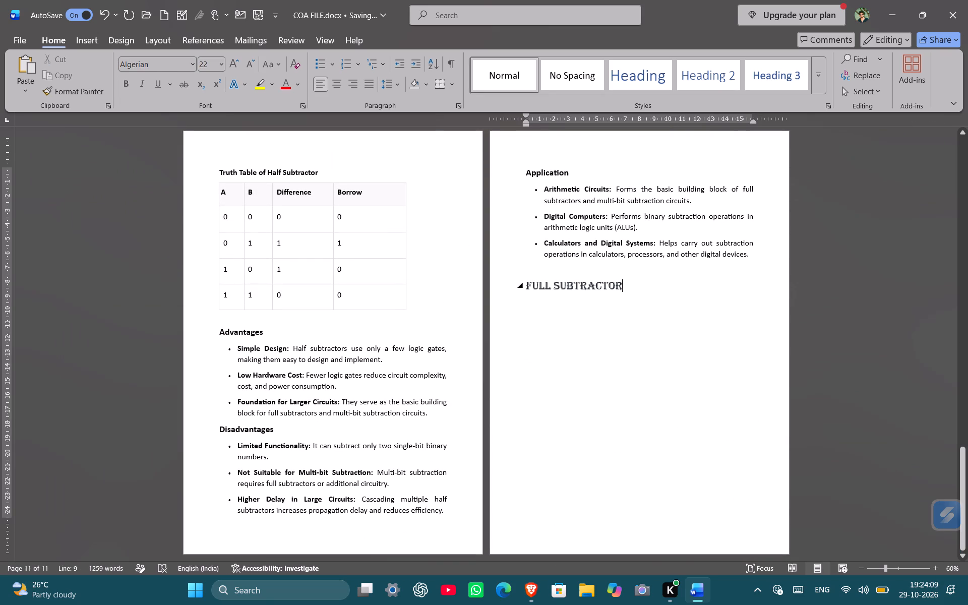
Copy the introductory paragraph and its two bullets from the Full Subtractor article in Brave and paste them below the heading in Word.
key(Return)
click(535, 604)
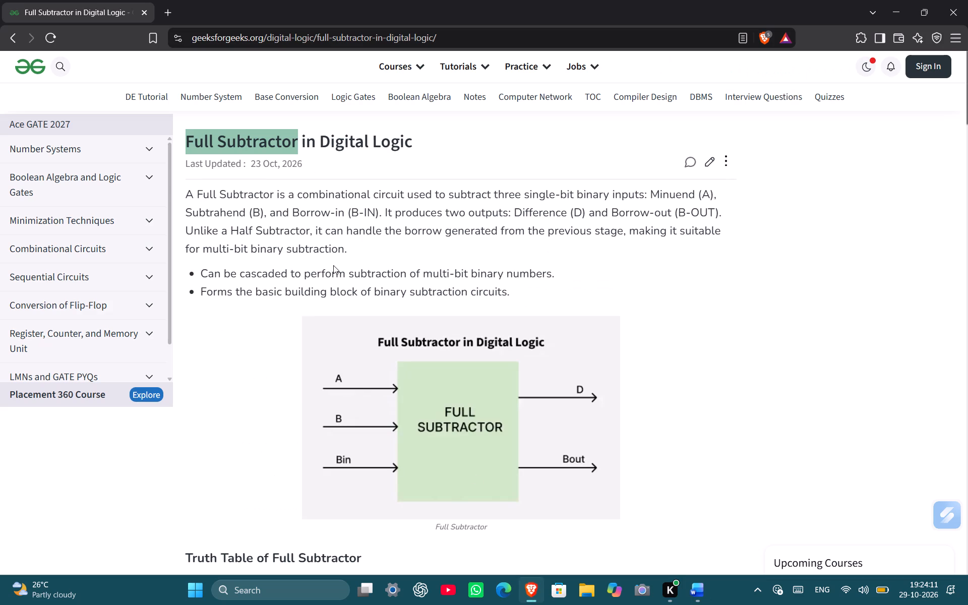
drag(182, 194, 528, 288)
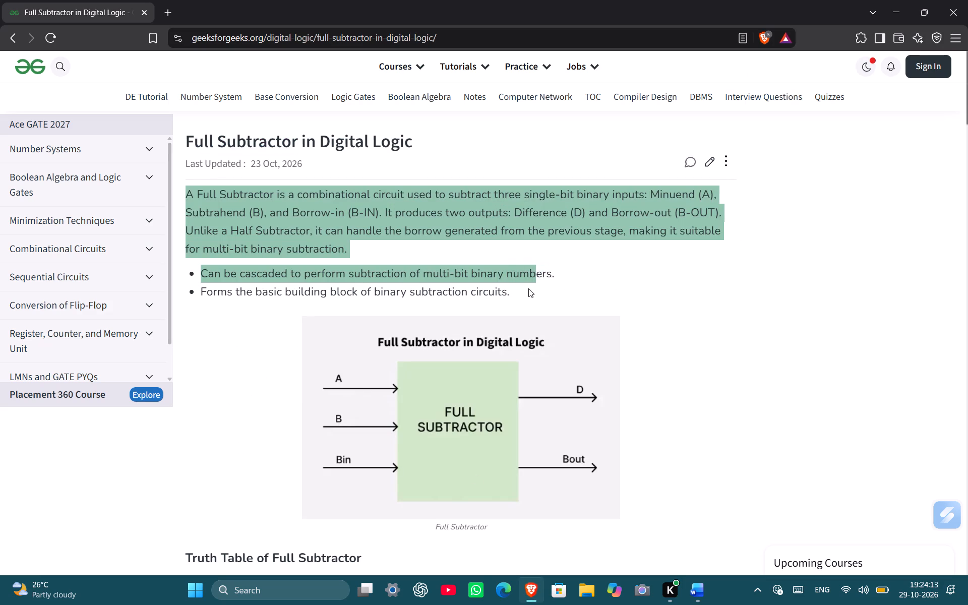
key(ctrl+c)
click(701, 596)
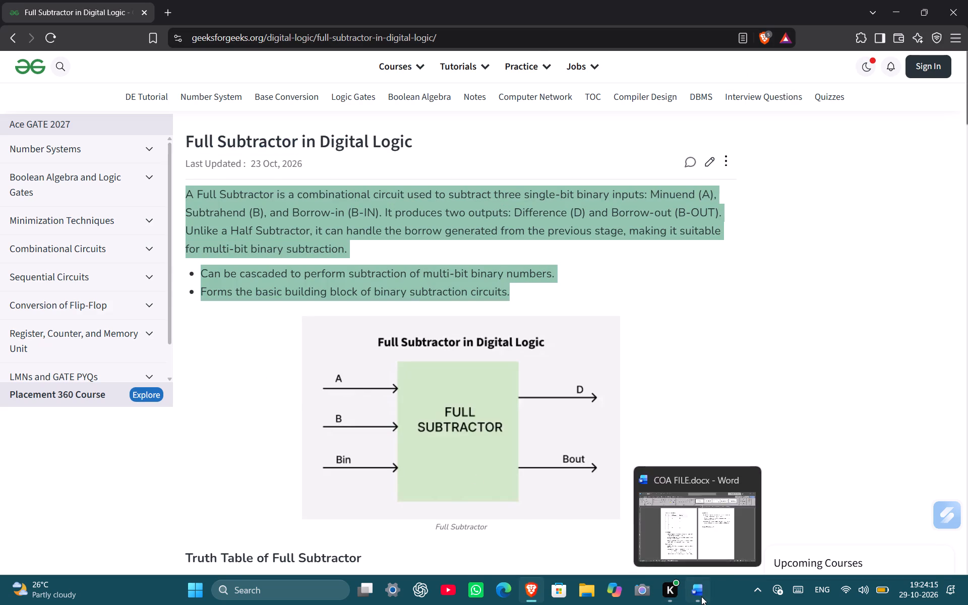
key(ctrl+v)
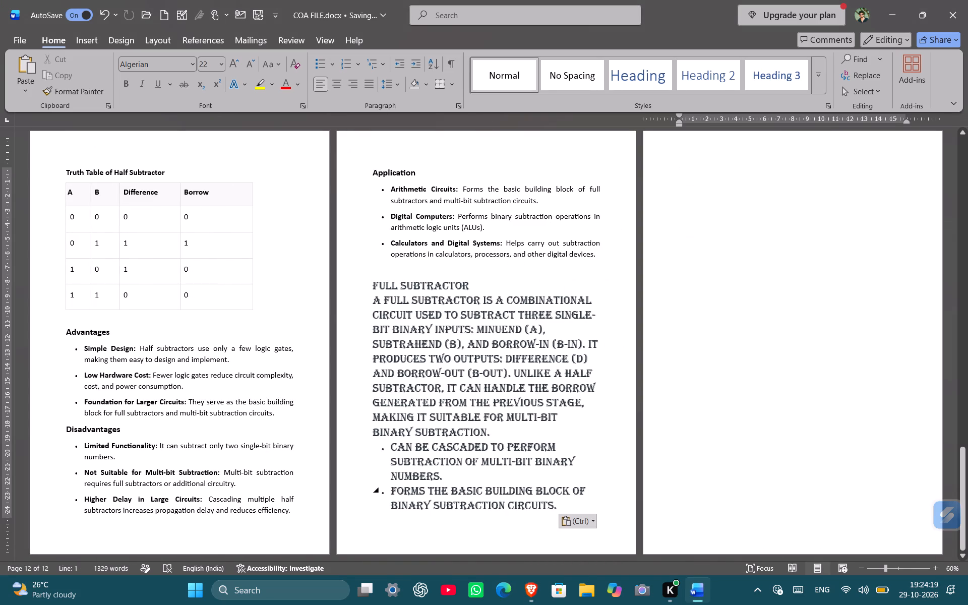
Reduce the font size of the pasted Full Subtractor paragraph and bullets to 16 pt.
key(ctrl+Left)
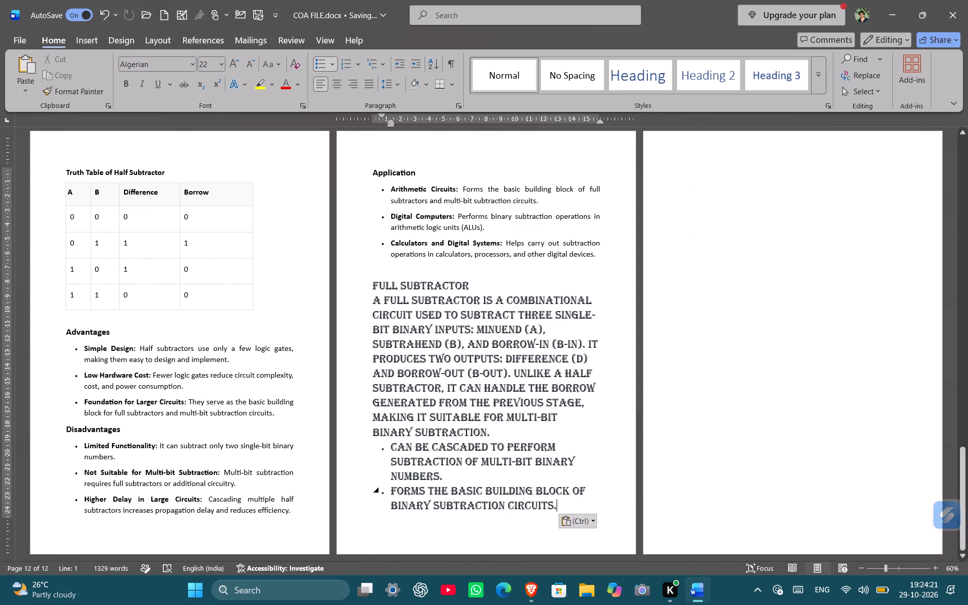
key(shift+Left)
key(shift+Left)
key(shift+Up)
key(shift+Up)
key(shift+Up)
key(shift+Up)
key(shift+Up)
key(shift+Up)
key(shift+Up)
key(shift+Up)
key(shift+Up)
key(shift+Up)
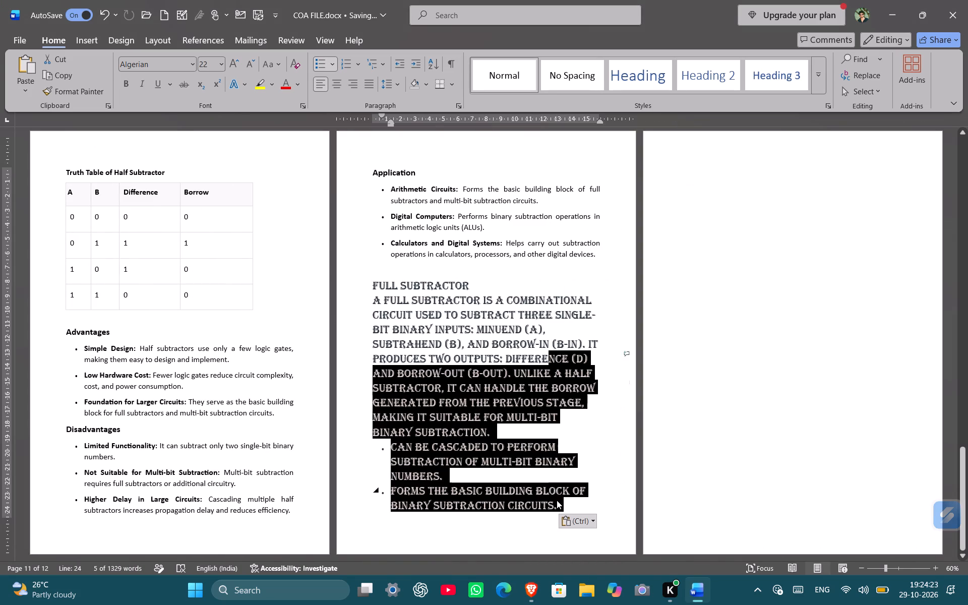
key(shift+Up)
key(shift+Up)
key(shift+Up)
key(shift+Up)
key(shift+Left)
key(shift+Left)
key(shift+Left)
key(shift+Left)
key(shift+Left)
key(shift+Left)
key(shift+Left)
key(shift+Left)
key(shift+Left)
key(shift+Left)
key(shift+Left)
key(shift+Left)
key(shift+Left)
key(shift+Left)
key(shift+Left)
key(shift+Left)
key(shift+Left)
key(shift+Left)
key(shift+Left)
key(shift+Left)
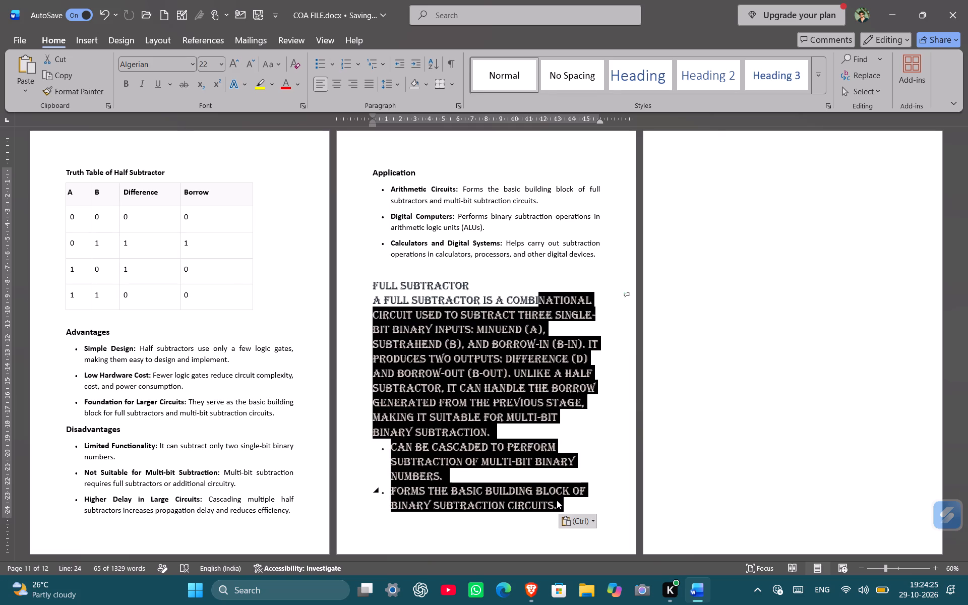
key(ctrl+shift+comma)
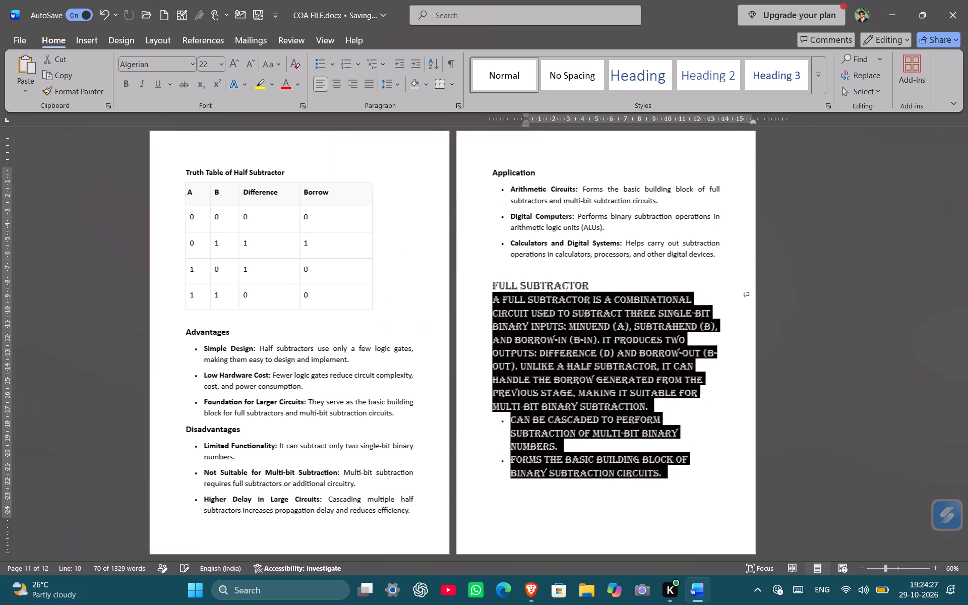
key(ctrl+shift+comma)
key(ctrl+shift+comma)
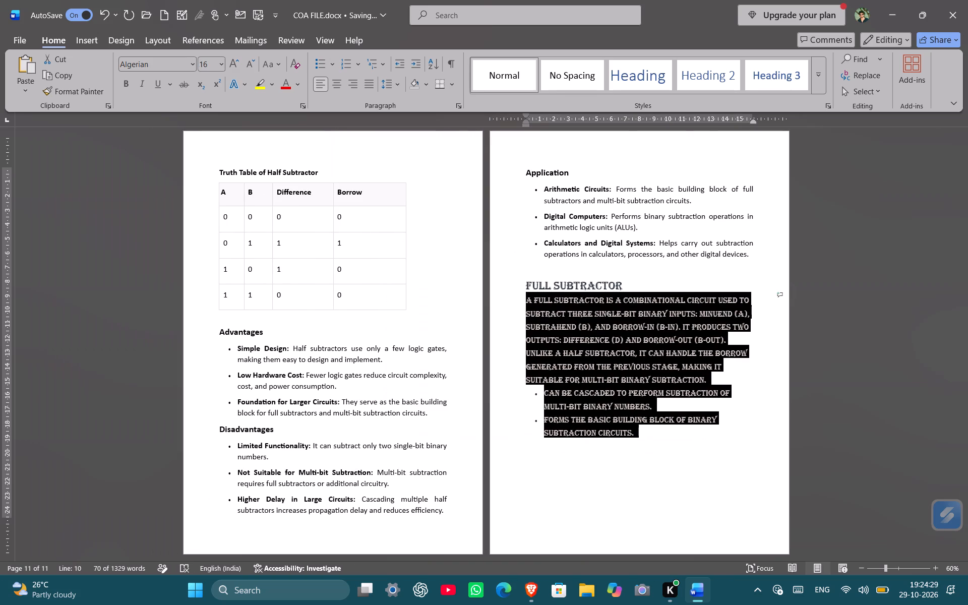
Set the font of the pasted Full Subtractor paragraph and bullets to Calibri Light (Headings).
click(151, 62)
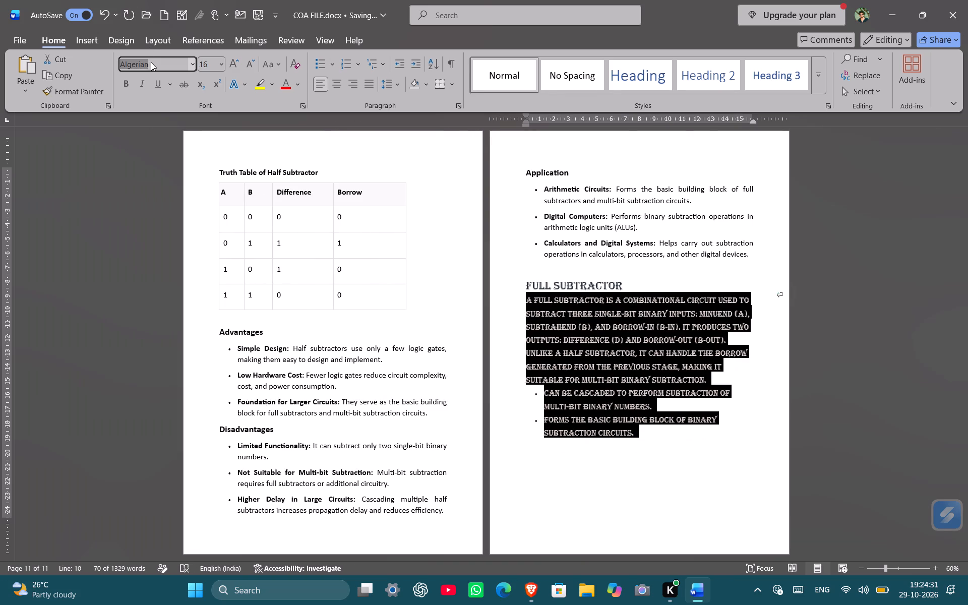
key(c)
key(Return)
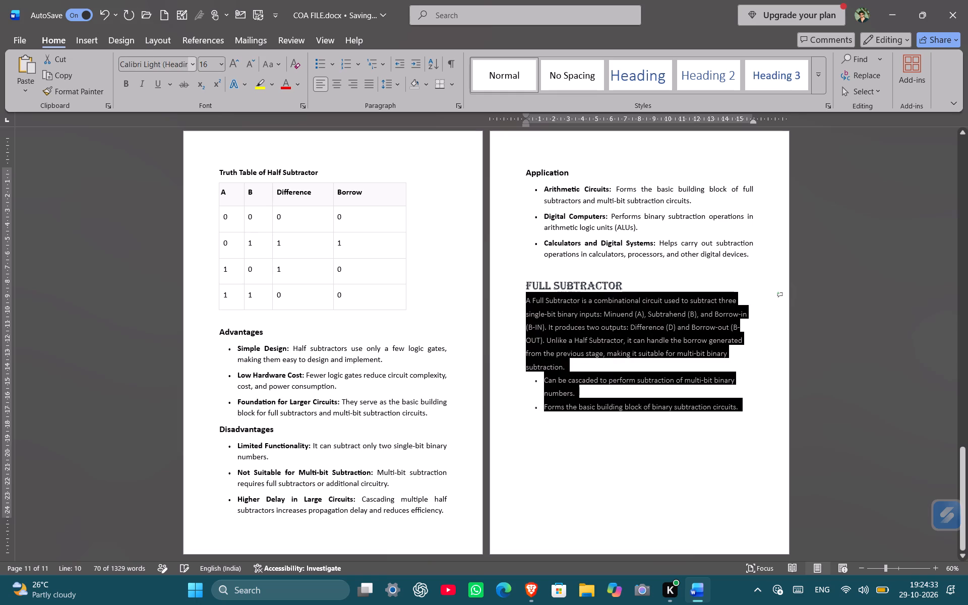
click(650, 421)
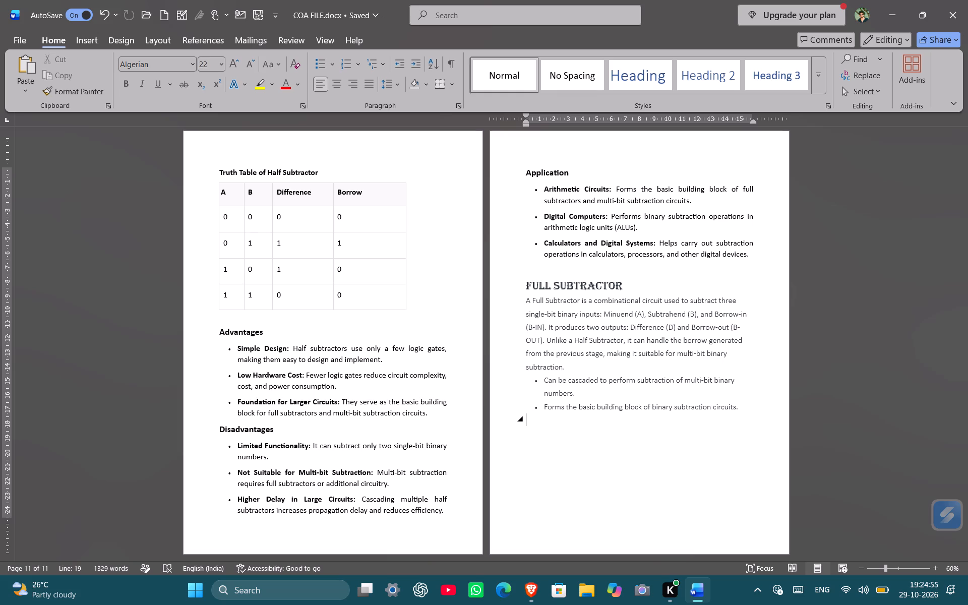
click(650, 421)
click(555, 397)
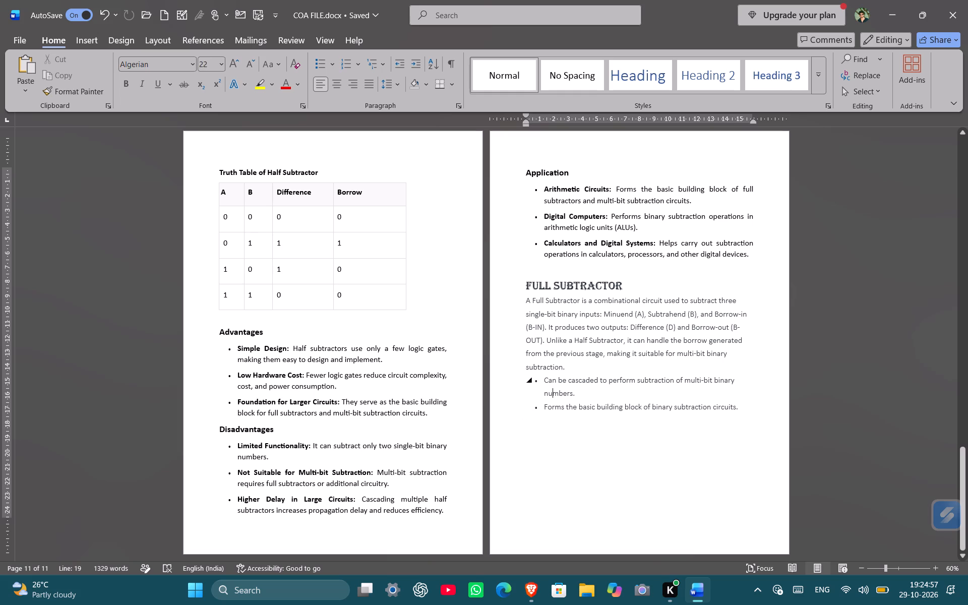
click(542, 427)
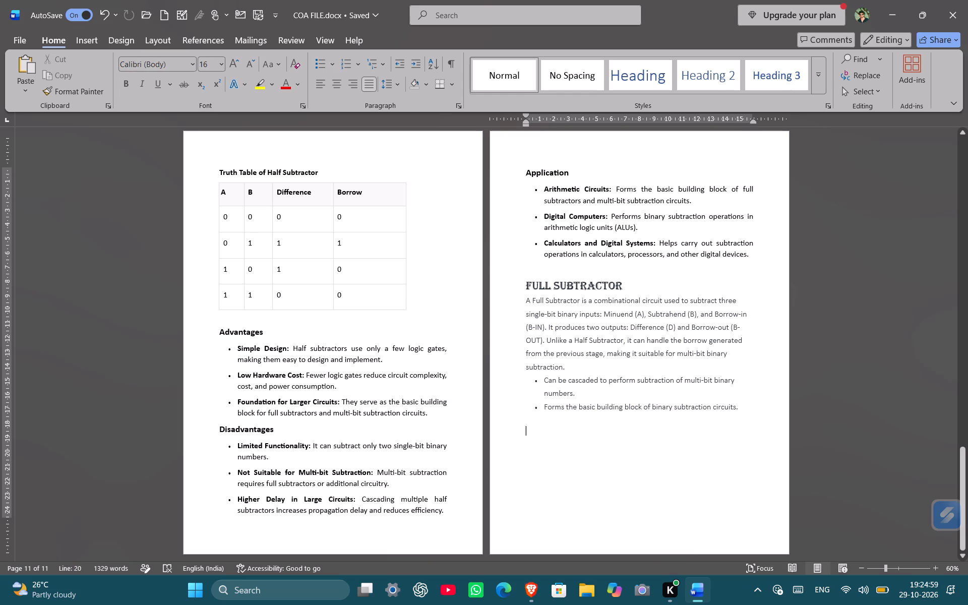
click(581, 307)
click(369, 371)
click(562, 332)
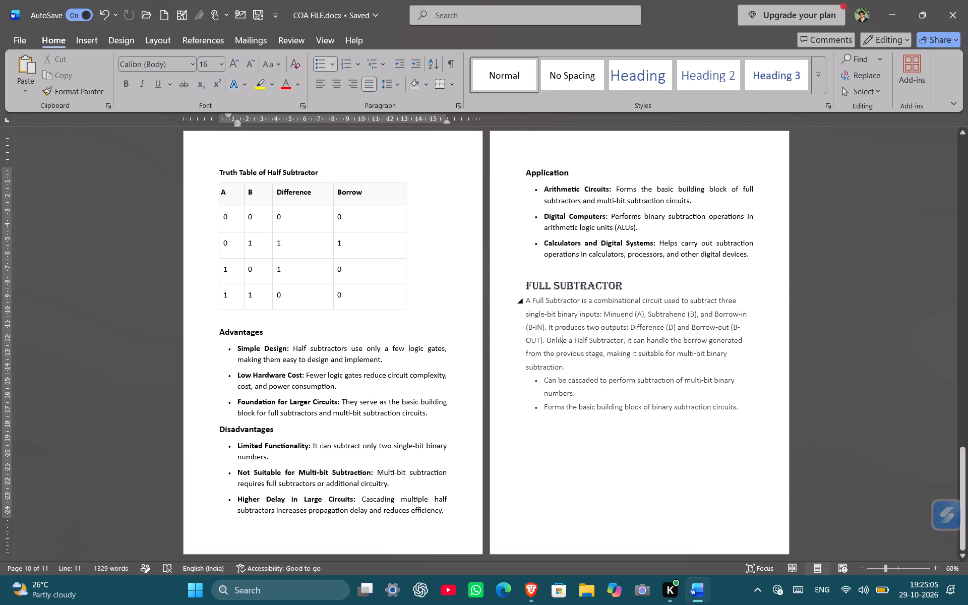
Change the font of the Full Subtractor paragraph and its two bullets to Calibri (Body).
drag(746, 408, 525, 302)
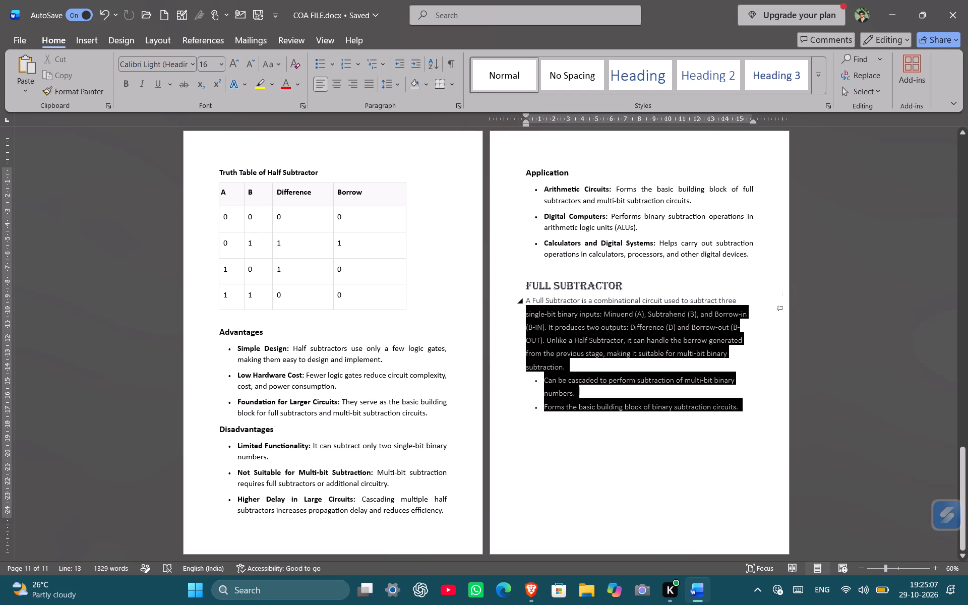
drag(525, 302, 526, 298)
click(579, 256)
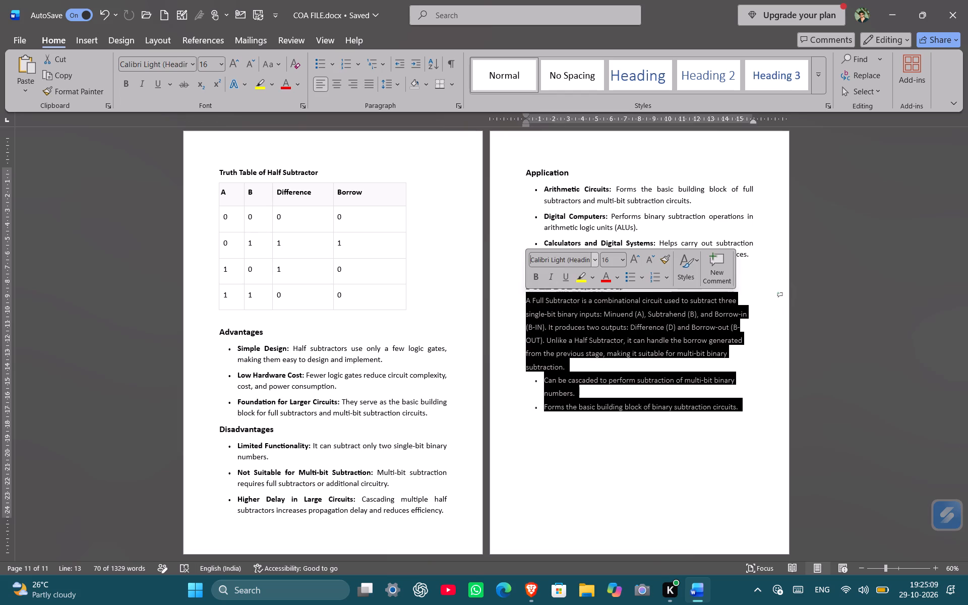
key(c)
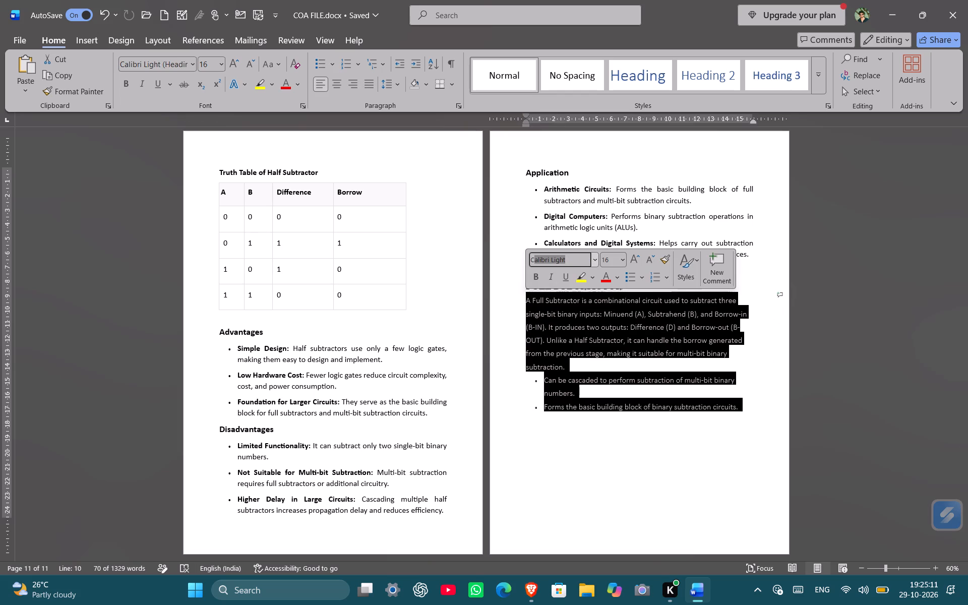
key(Return)
click(576, 257)
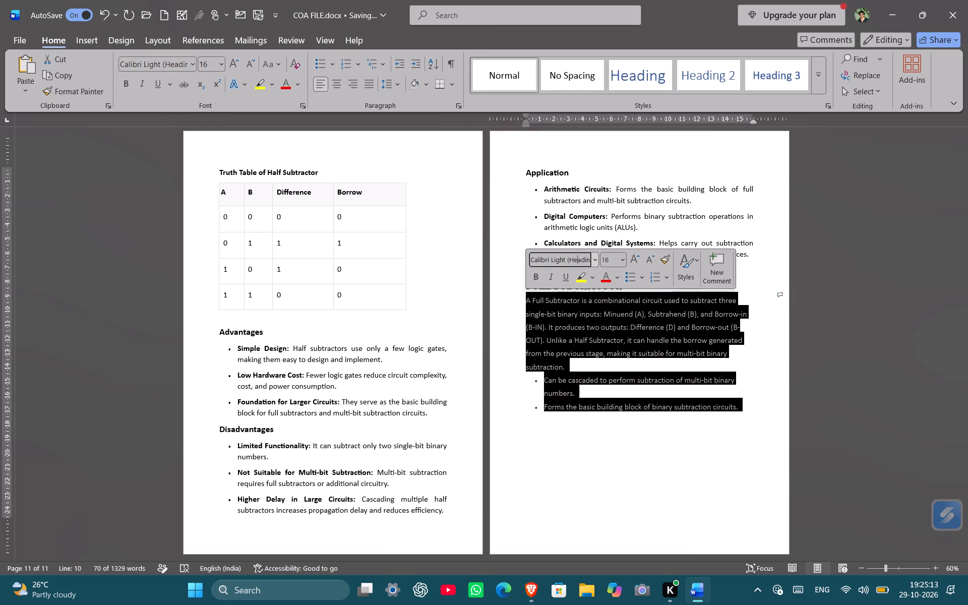
click(586, 259)
key(BackSpace)
key(BackSpace)
key(BackSpace)
key(BackSpace)
key(BackSpace)
key(BackSpace)
key(BackSpace)
key(Delete)
key(Delete)
key(Delete)
key(Delete)
key(Return)
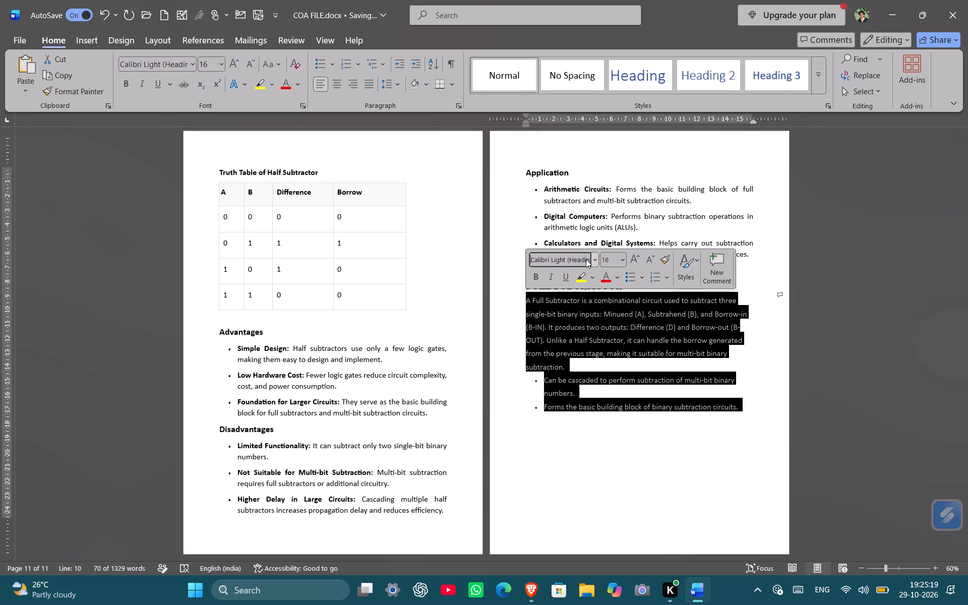
click(592, 260)
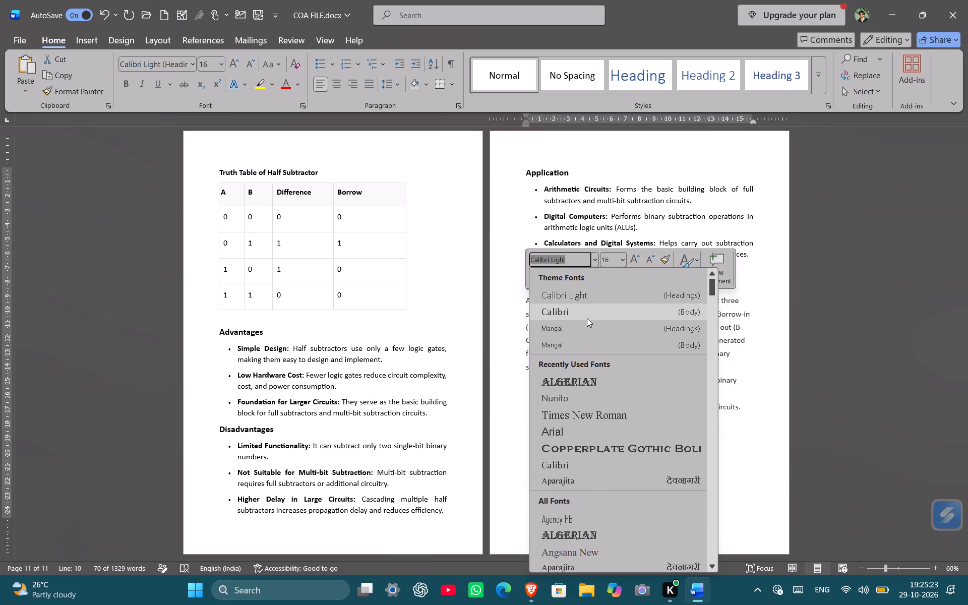
click(587, 318)
click(605, 439)
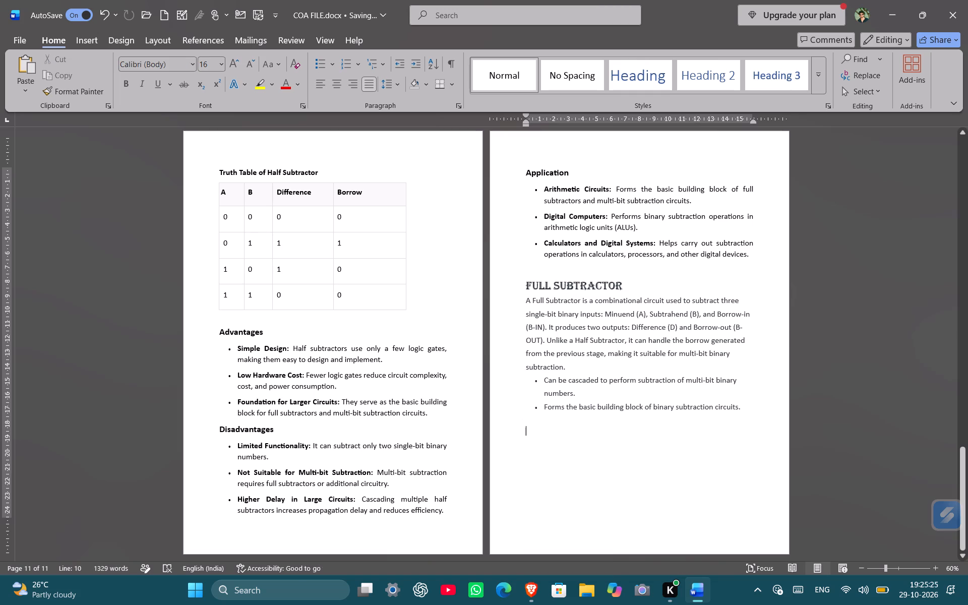
Change the font of the Half Subtractor introductory paragraph and its two bullets to Calibri (Body).
scroll(605, 439, up, 3)
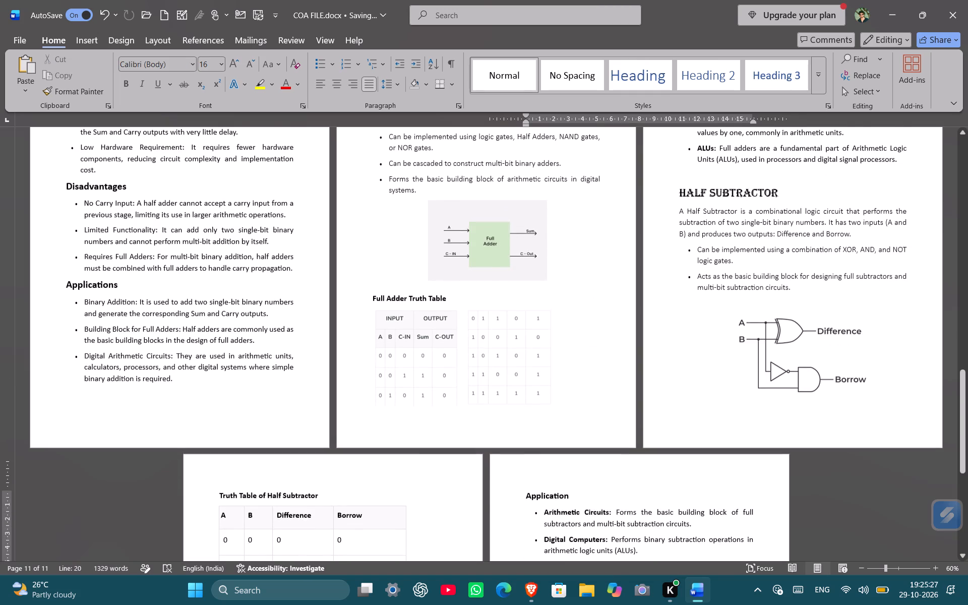
scroll(605, 439, up, 1)
click(749, 356)
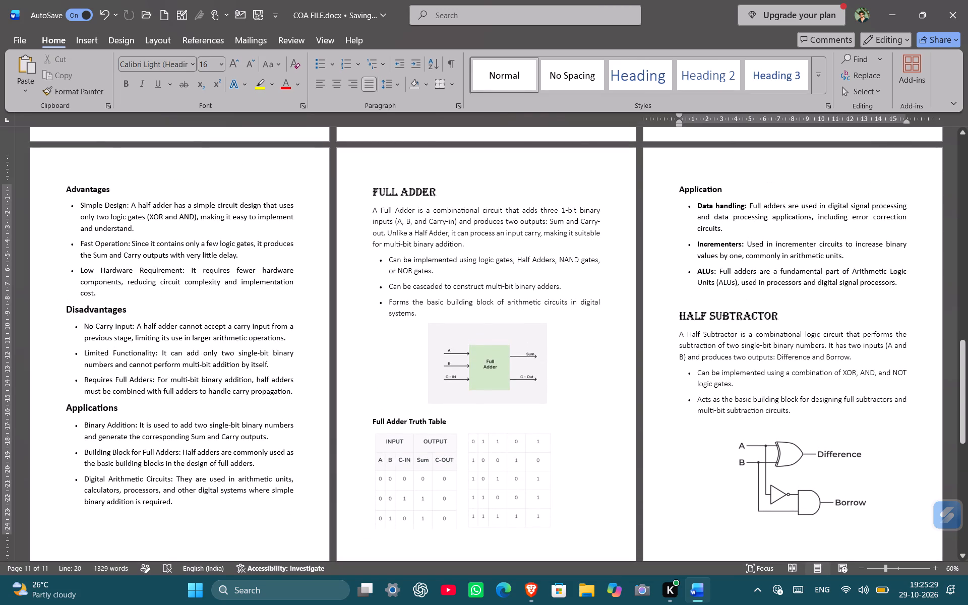
drag(677, 332, 794, 411)
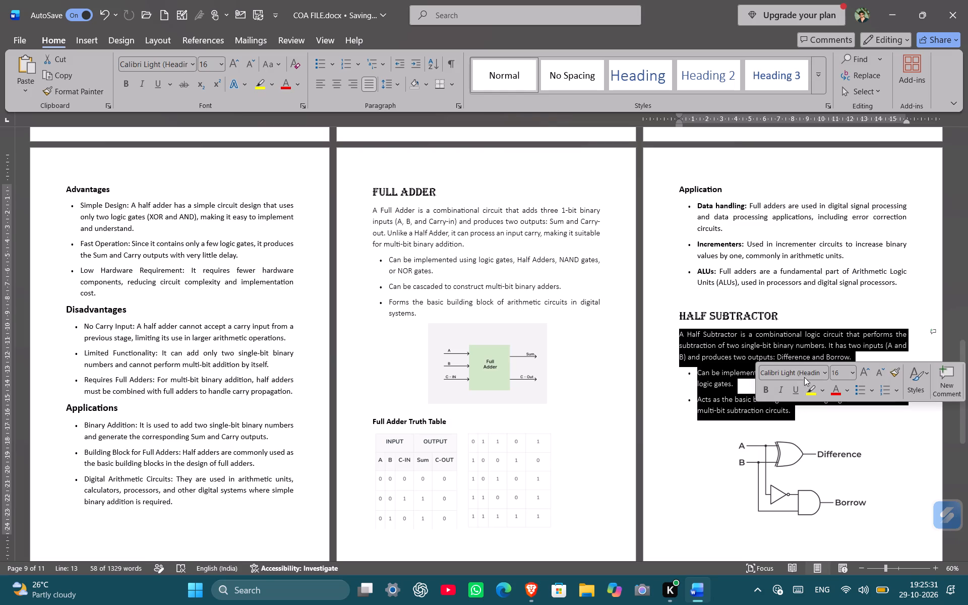
click(812, 373)
click(825, 373)
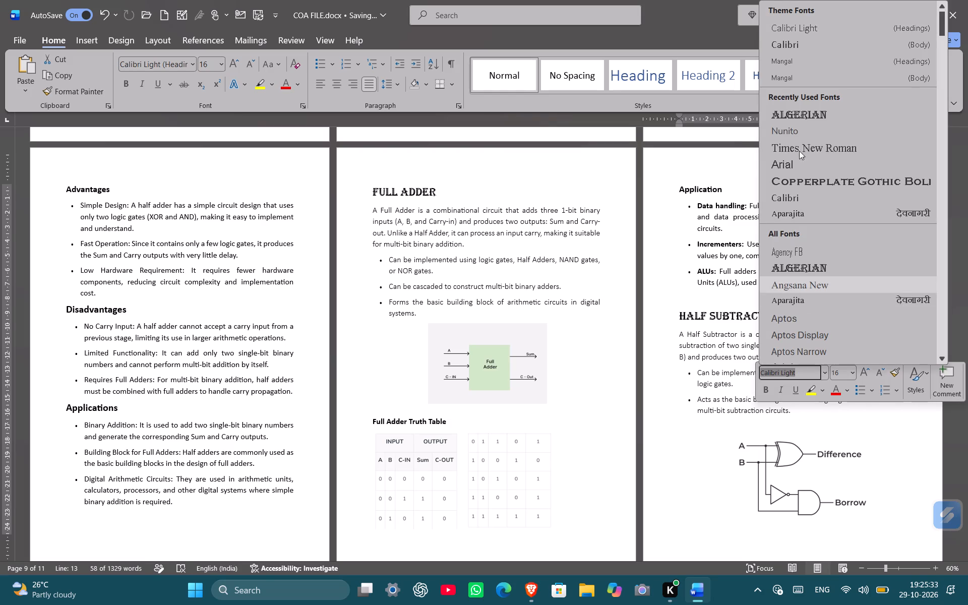
click(834, 46)
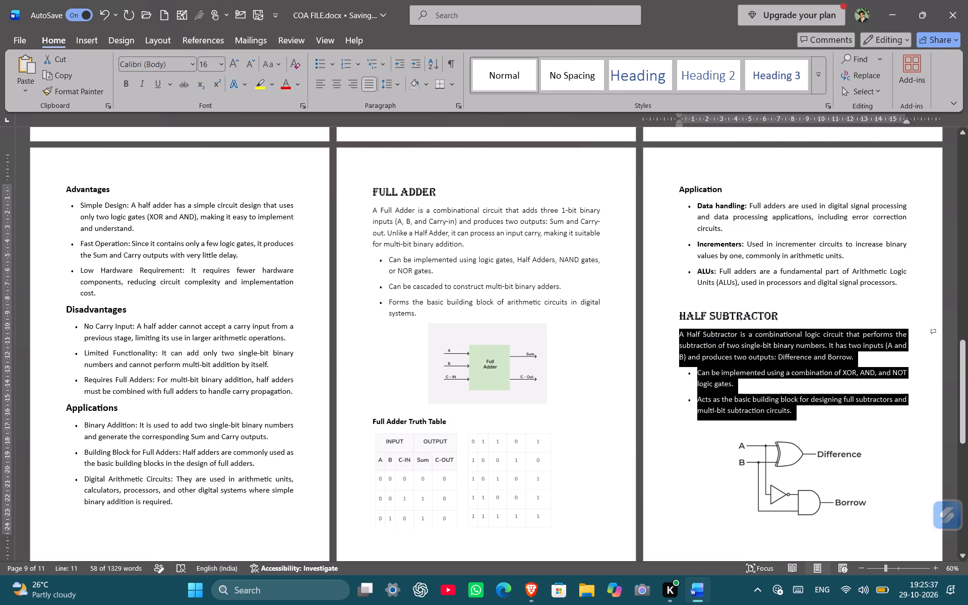
click(741, 292)
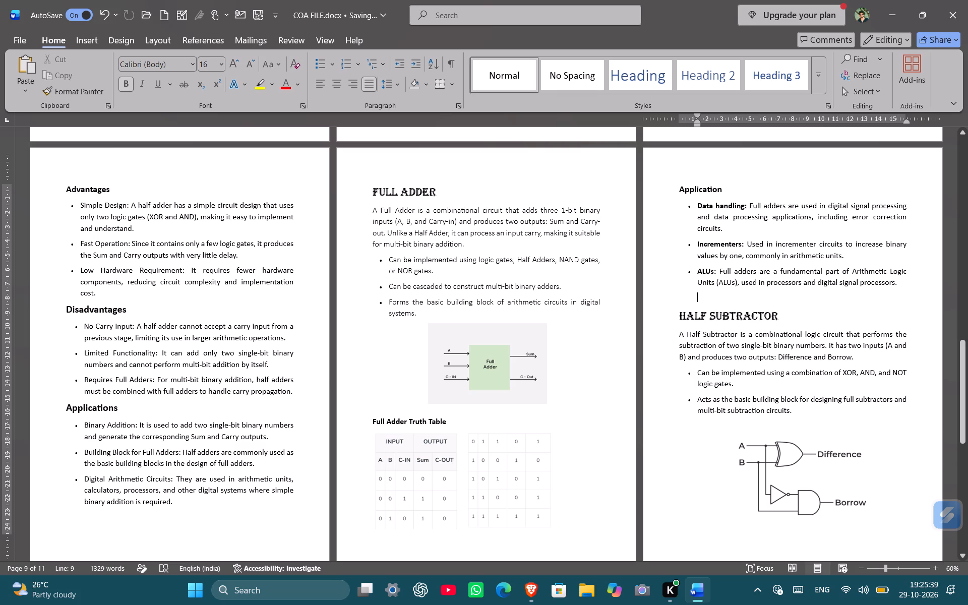
Change the font of the Full Adder introductory paragraph and its three bullets to Calibri (Body).
drag(421, 315, 366, 213)
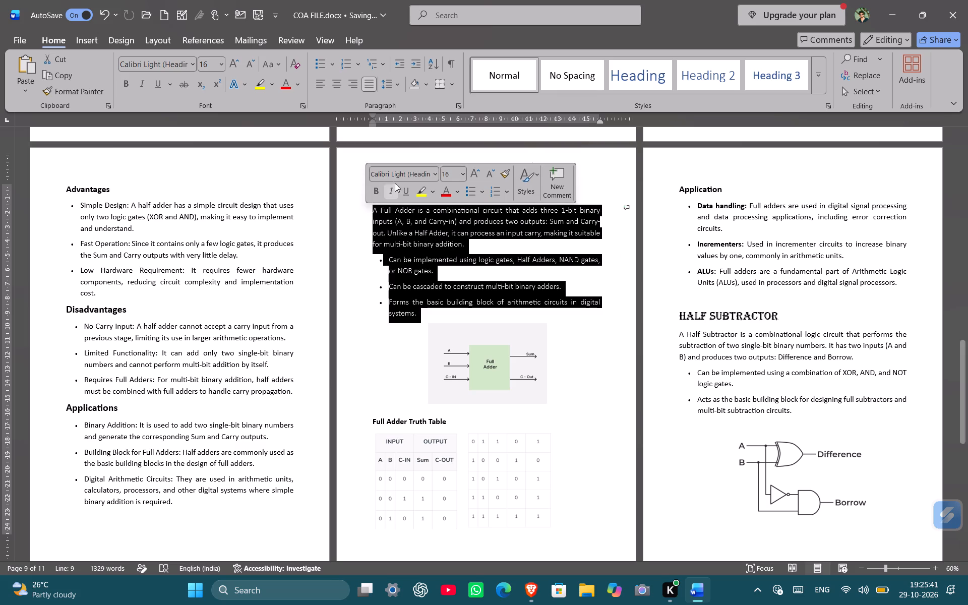
click(405, 174)
click(437, 174)
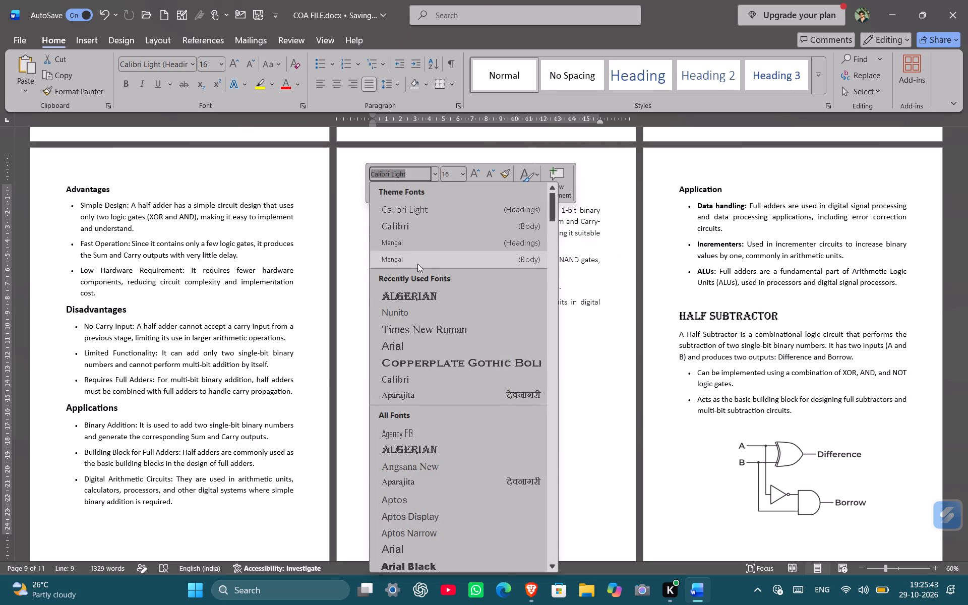
click(409, 220)
click(472, 273)
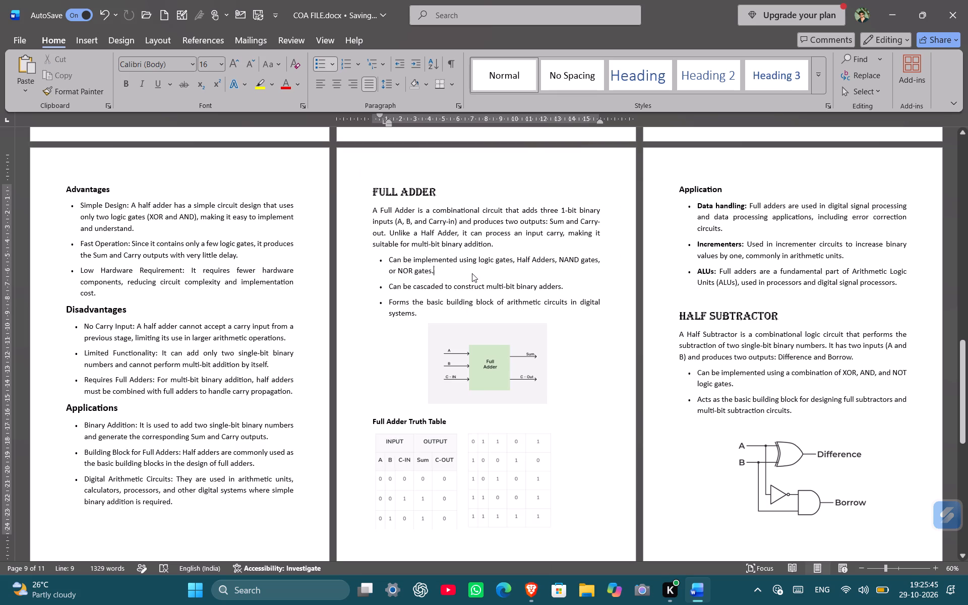
Review the formatting of the earlier sections from the Logic Gates page through to the Full Subtractor section.
scroll(423, 312, up, 3)
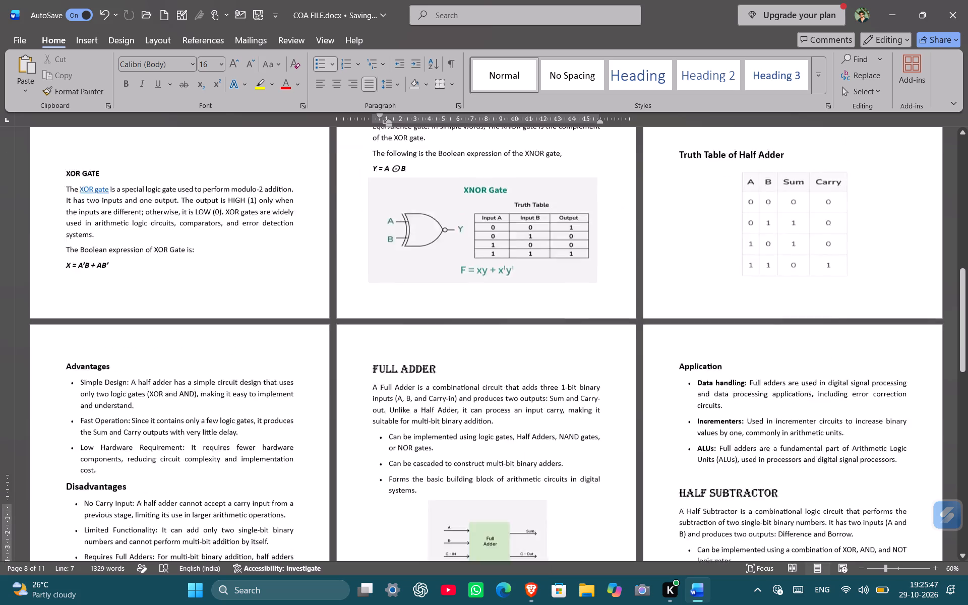
scroll(423, 312, up, 2)
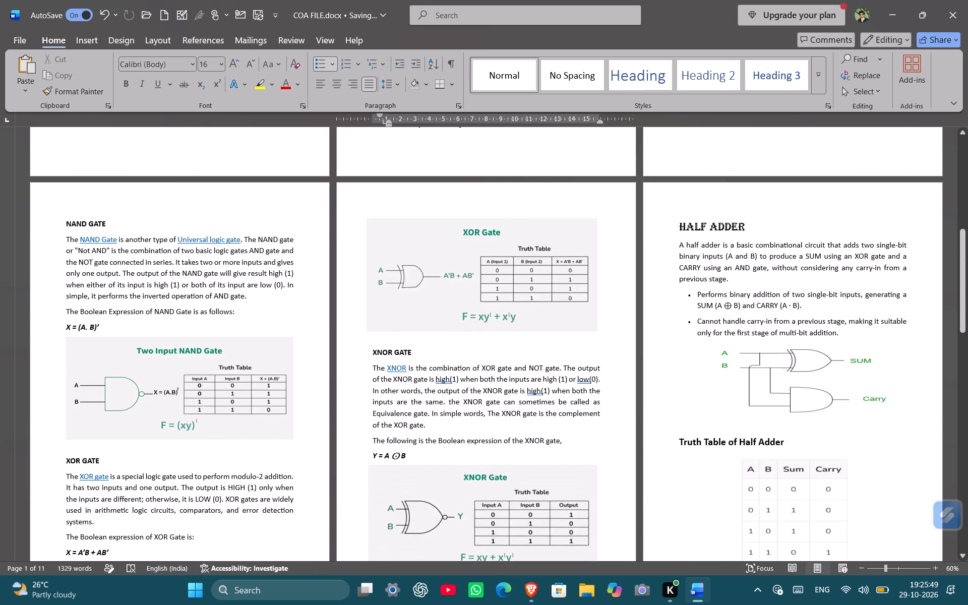
scroll(423, 312, up, 4)
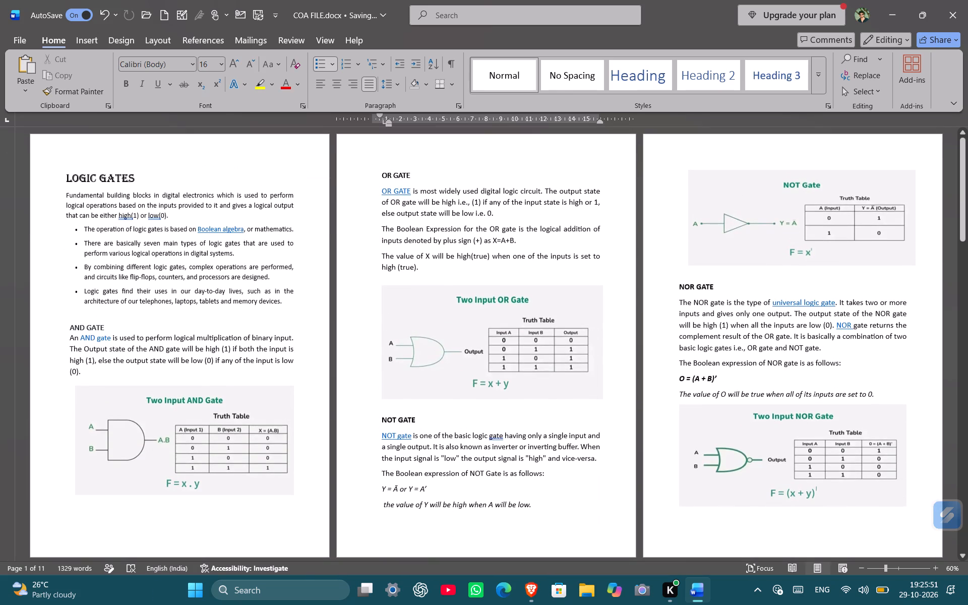
scroll(423, 312, up, 1)
scroll(454, 387, up, 2)
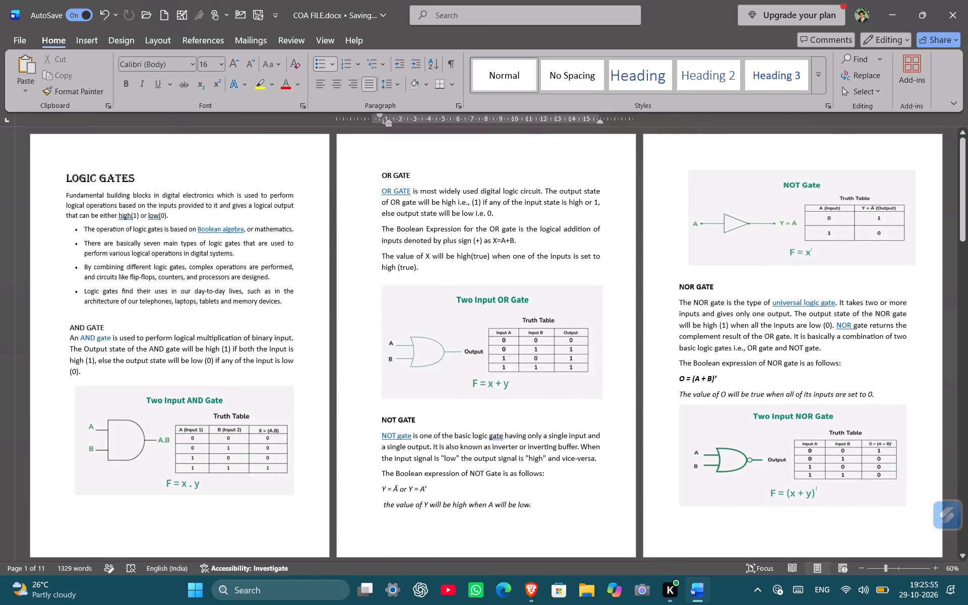
scroll(454, 387, down, 10)
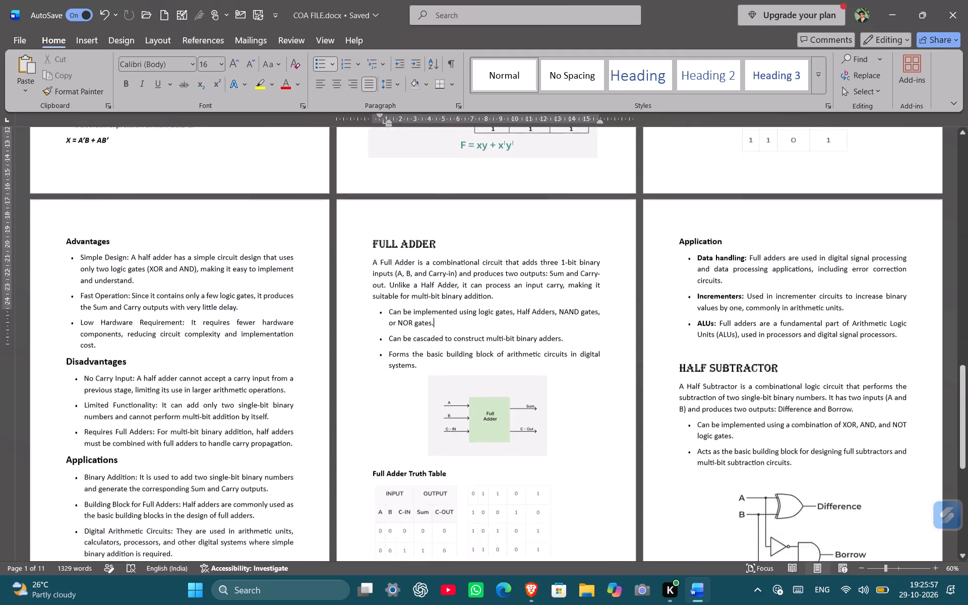
scroll(454, 387, down, 5)
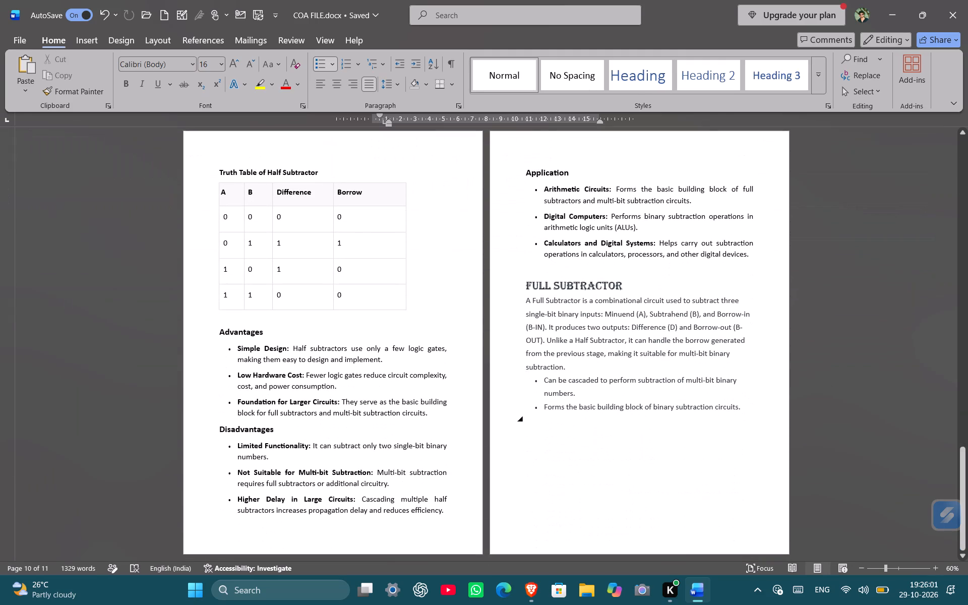
Compare the Application bullets' formatting with the Full Subtractor text and justify the Full Subtractor paragraph and its two bullets.
click(589, 216)
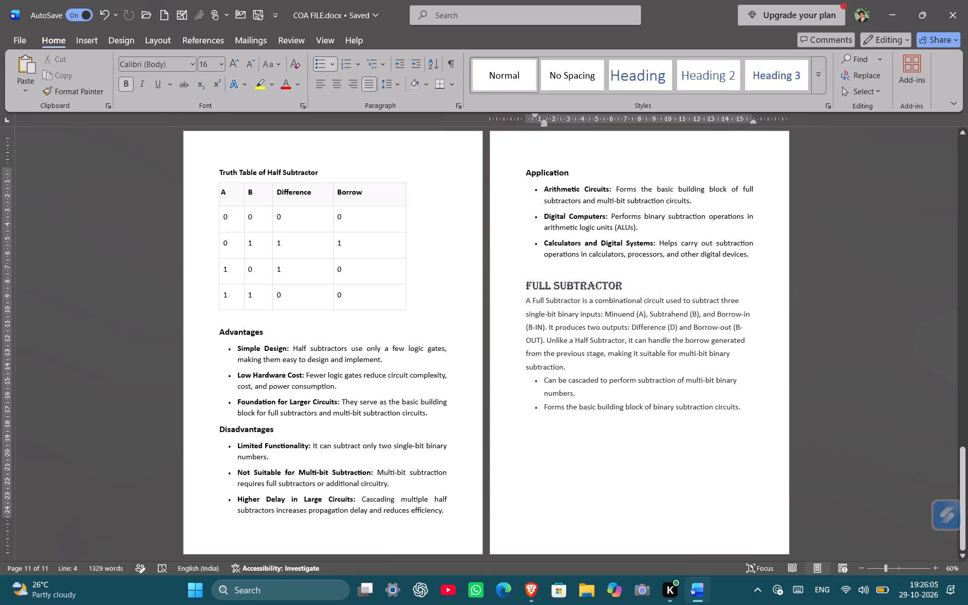
click(631, 216)
click(601, 343)
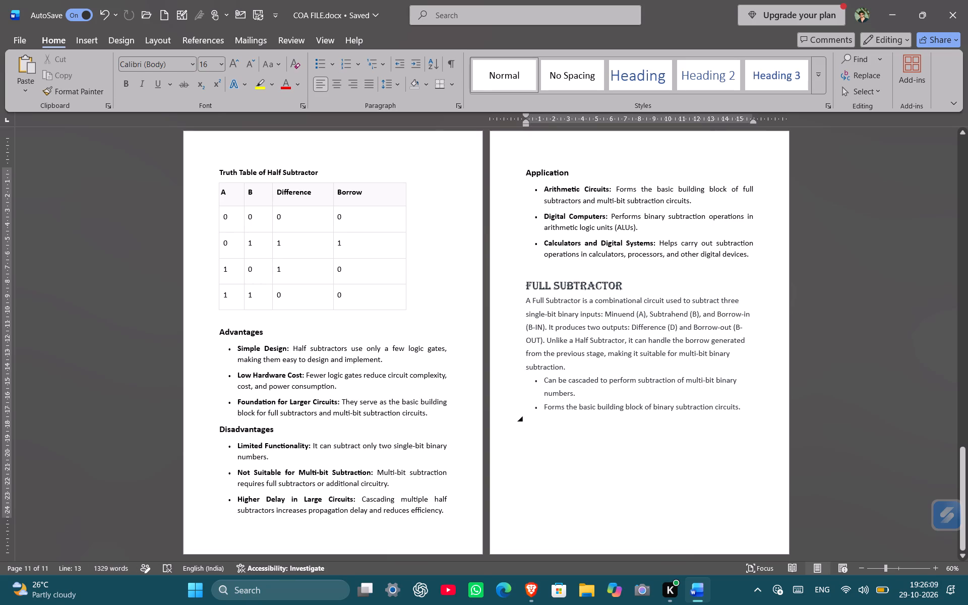
click(668, 213)
click(637, 313)
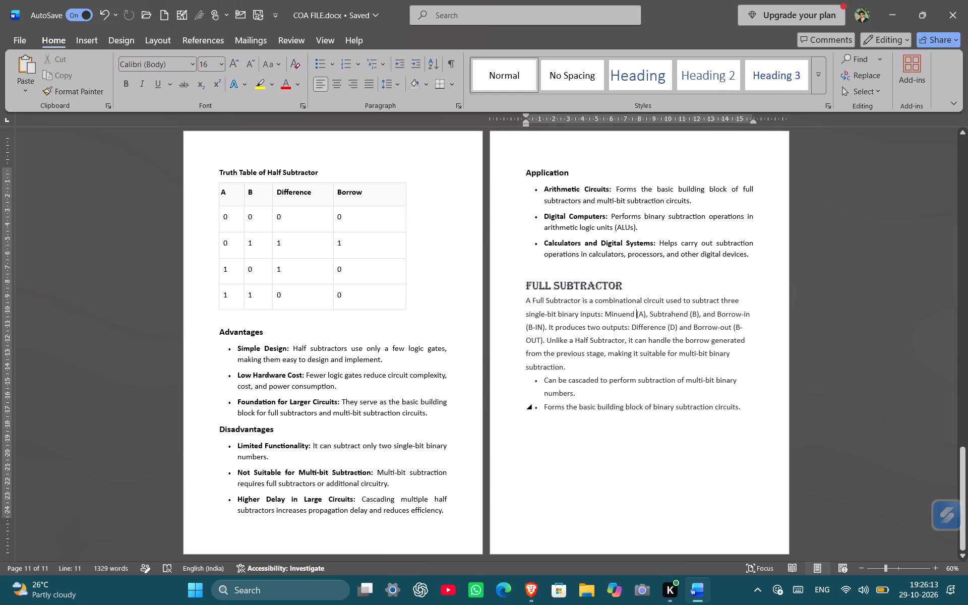
drag(743, 408, 531, 300)
key(ctrl+j)
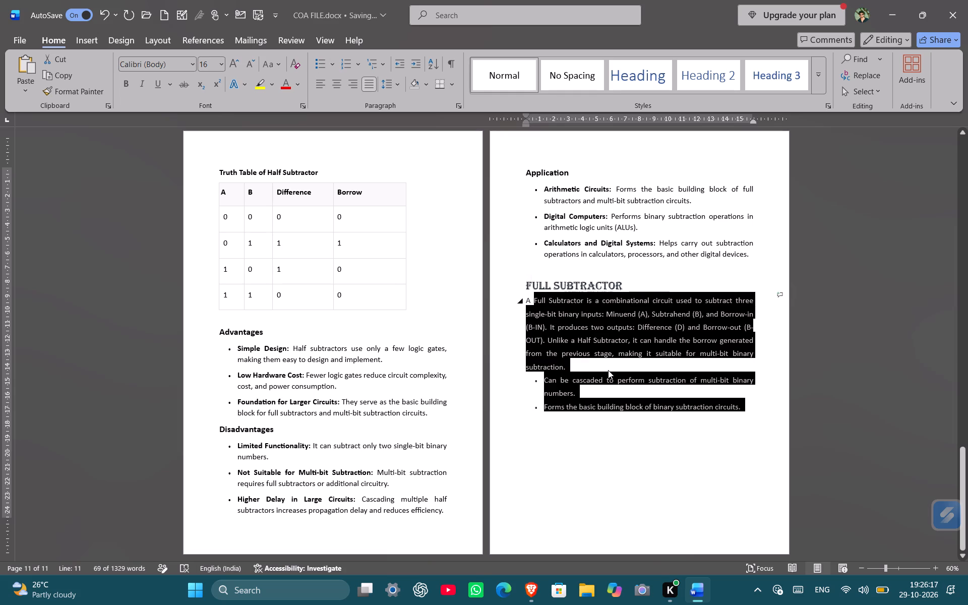
click(610, 373)
click(553, 432)
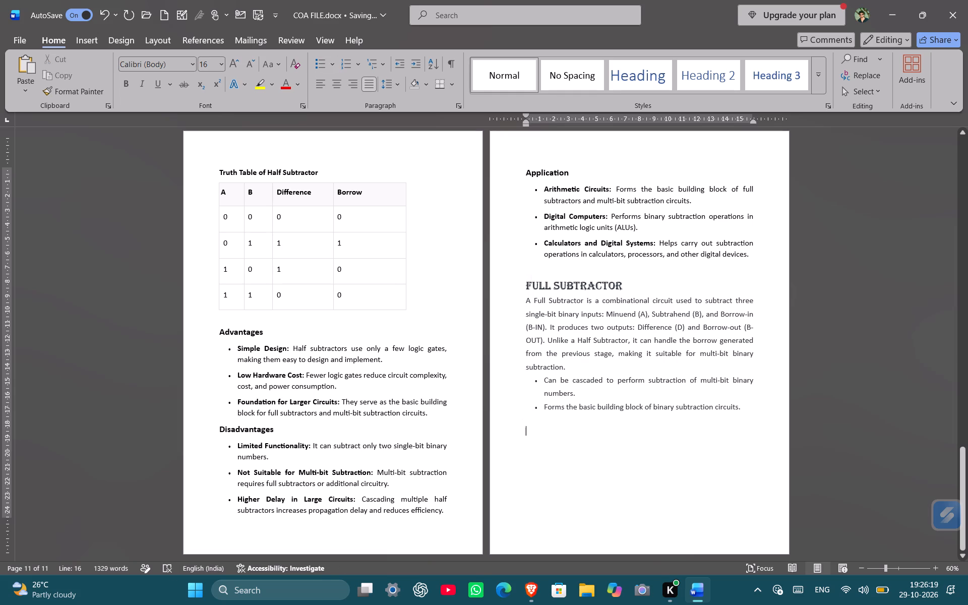
Copy the Full Subtractor block diagram from the GeeksforGeeks article in Brave and paste it as a picture below the bullets in Word.
click(531, 597)
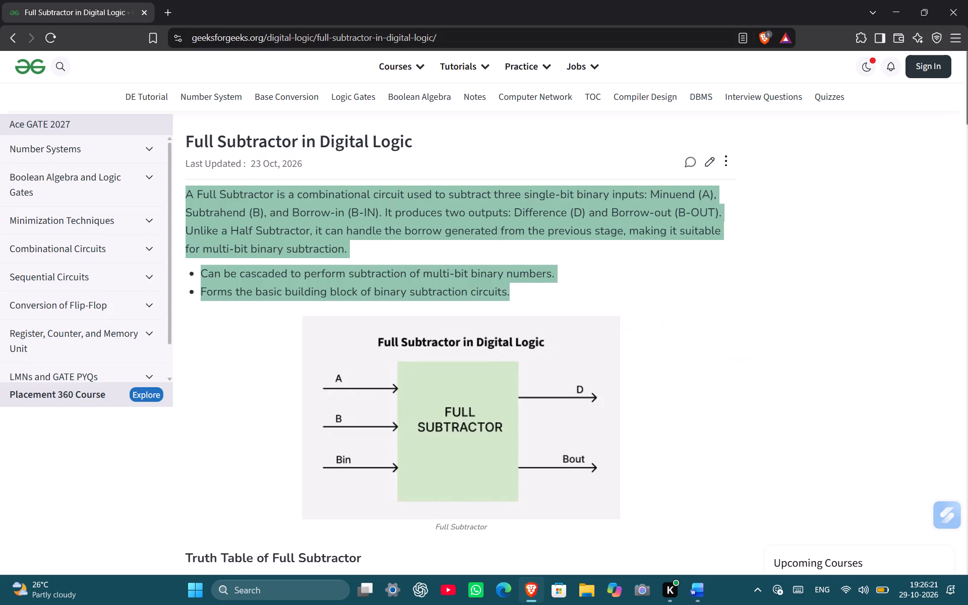
scroll(336, 357, down, 1)
right_click(418, 356)
click(452, 411)
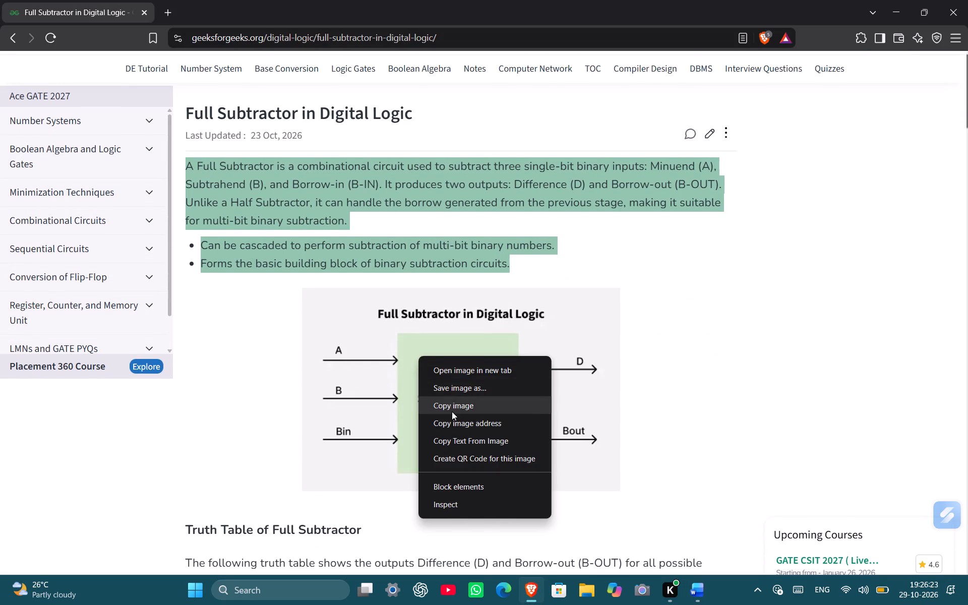
click(699, 598)
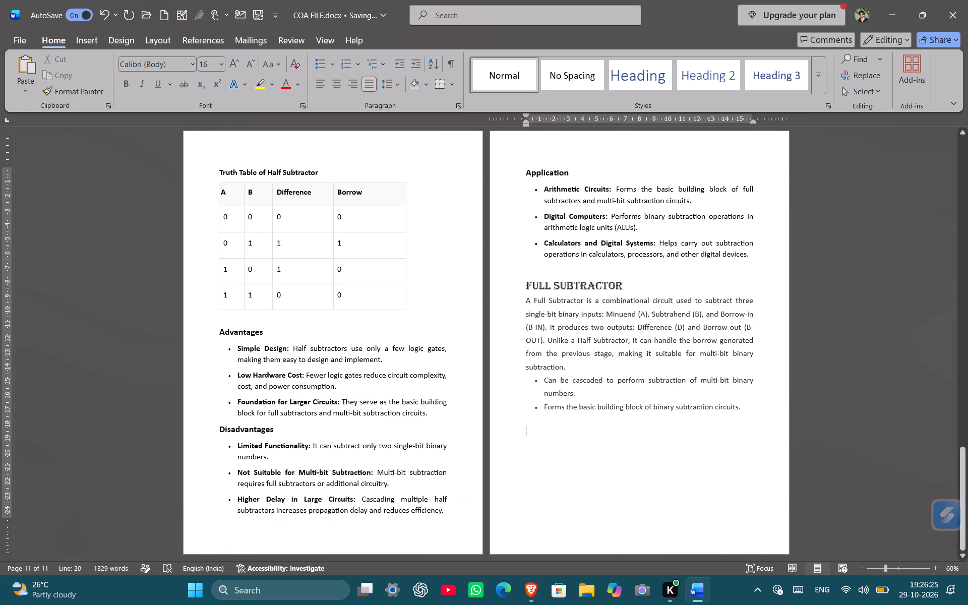
click(29, 94)
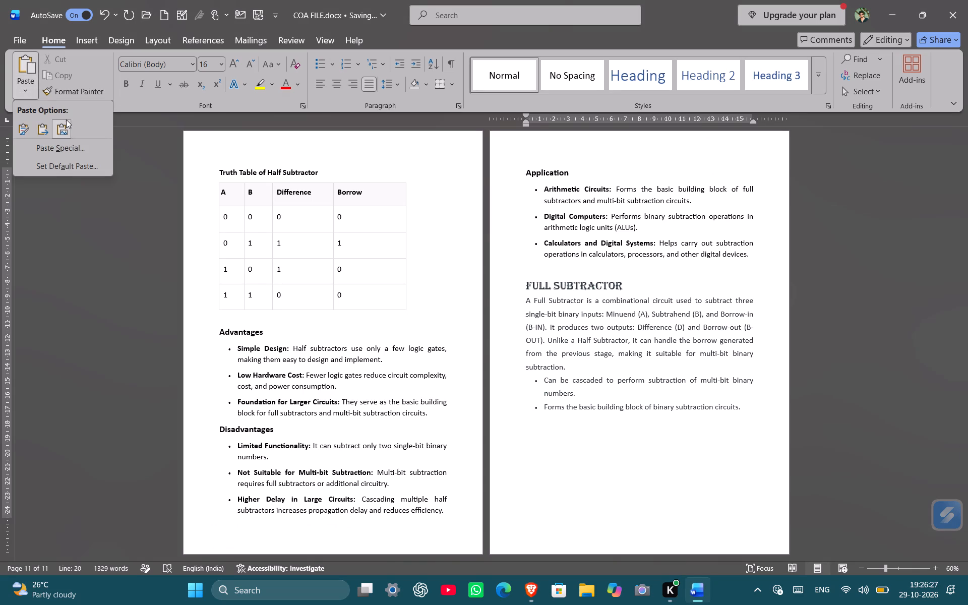
click(67, 119)
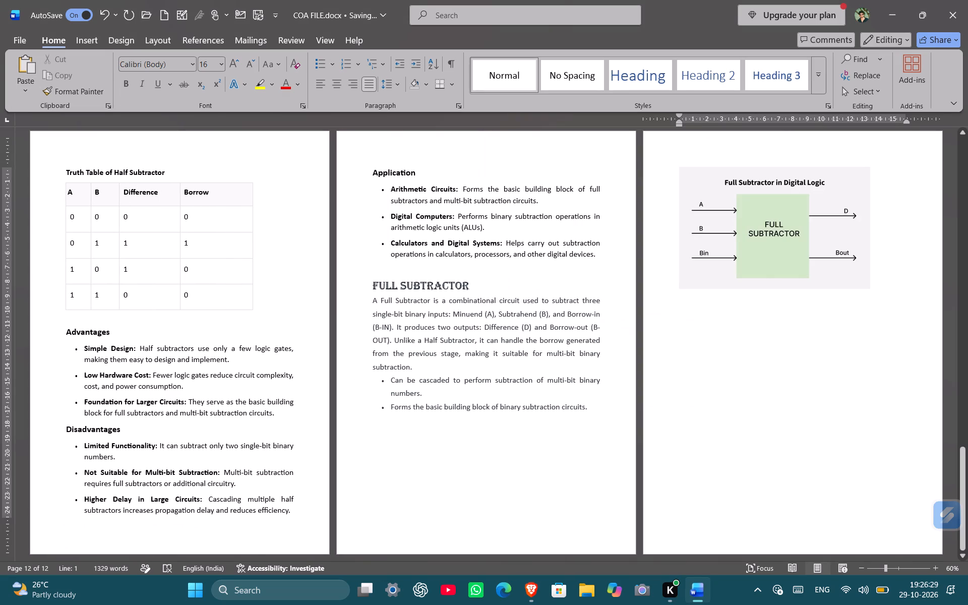
Shrink the pasted Full Subtractor diagram proportionally so it can fit in the space beneath the bullets.
click(723, 263)
drag(681, 290, 709, 256)
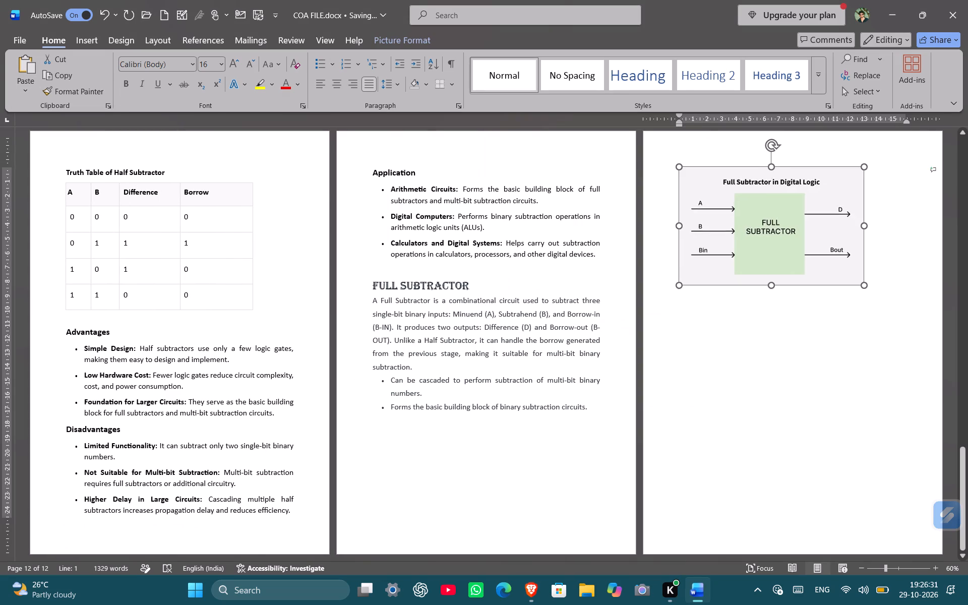
drag(709, 256, 718, 245)
Set the Full Subtractor diagram's text wrapping to Square and place it roughly centred directly beneath the section's last bullet.
click(850, 173)
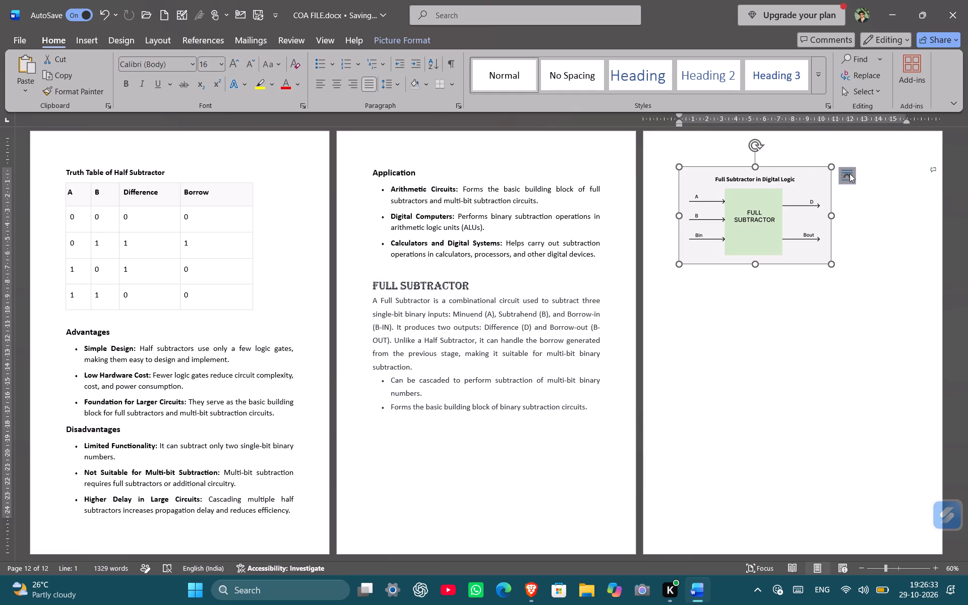
click(887, 271)
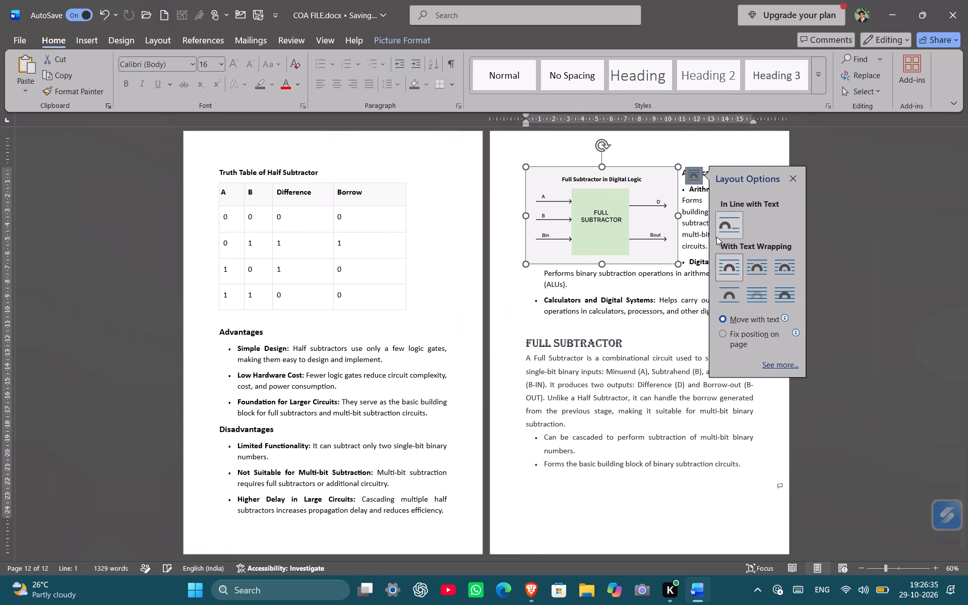
drag(606, 212, 640, 482)
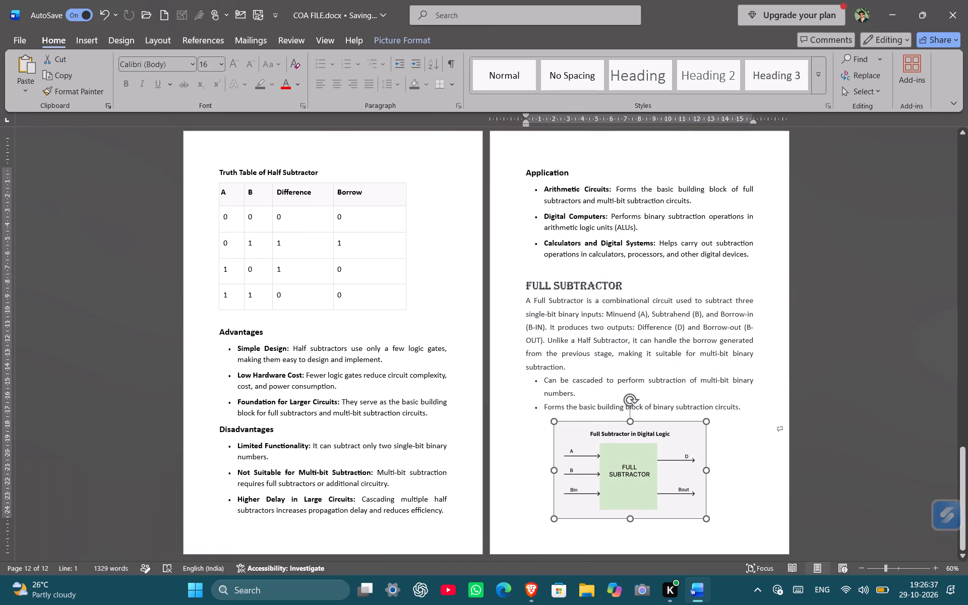
drag(640, 482, 641, 482)
scroll(553, 445, down, 1)
scroll(689, 430, down, 1)
drag(651, 462, 663, 462)
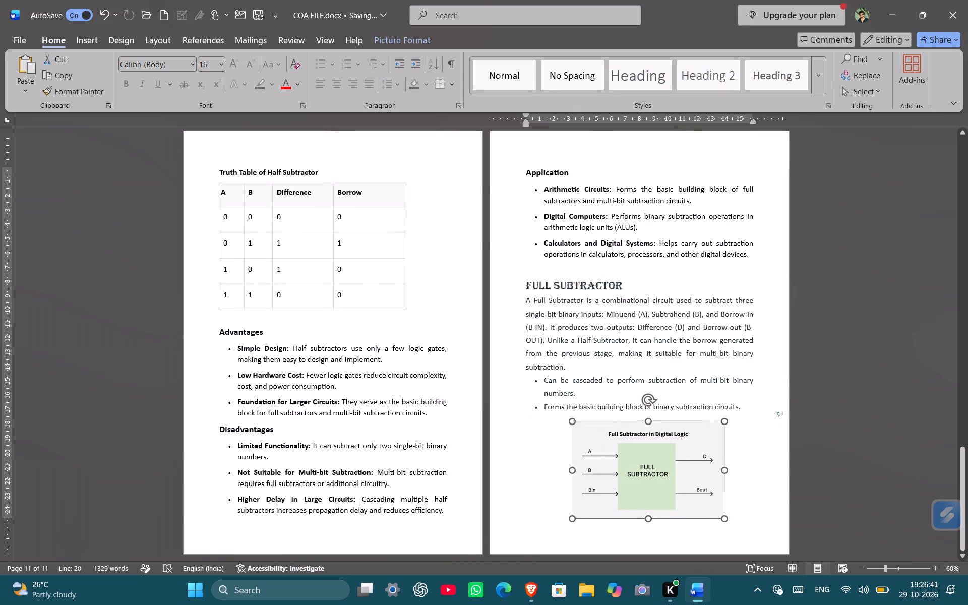
drag(663, 462, 657, 462)
click(552, 458)
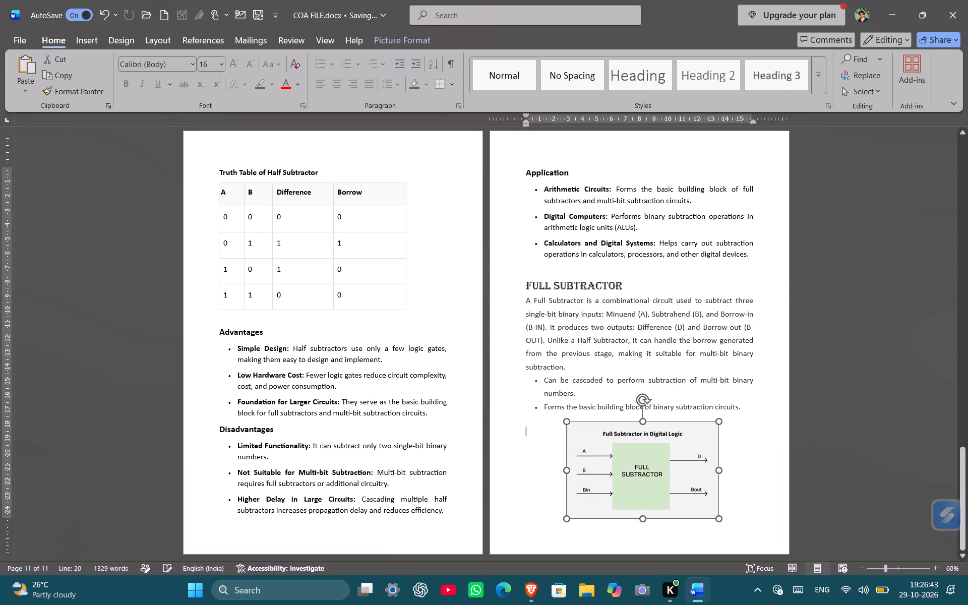
Insert a blank page after the Full Subtractor diagram at the end of the document.
scroll(552, 458, down, 2)
click(575, 540)
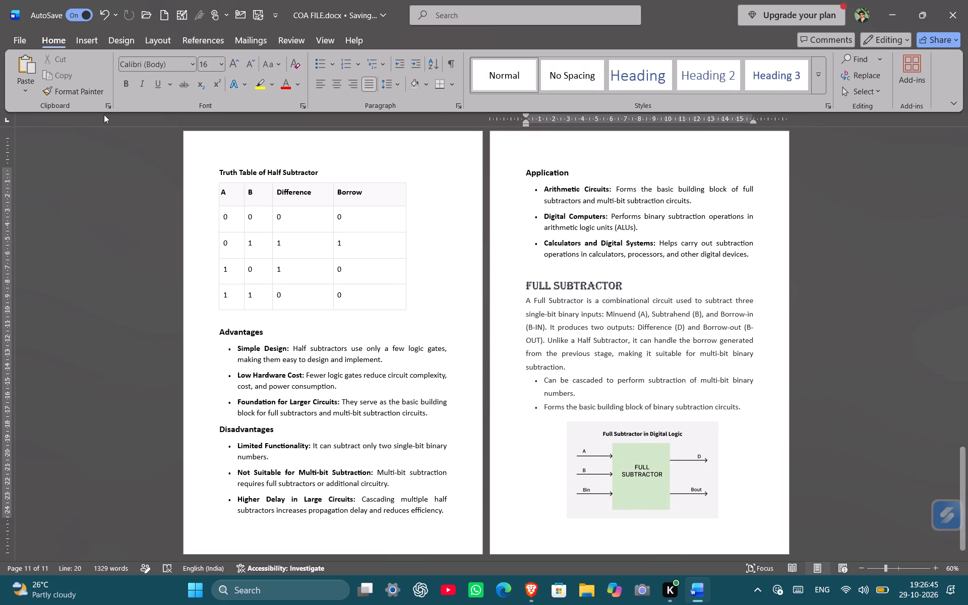
click(79, 43)
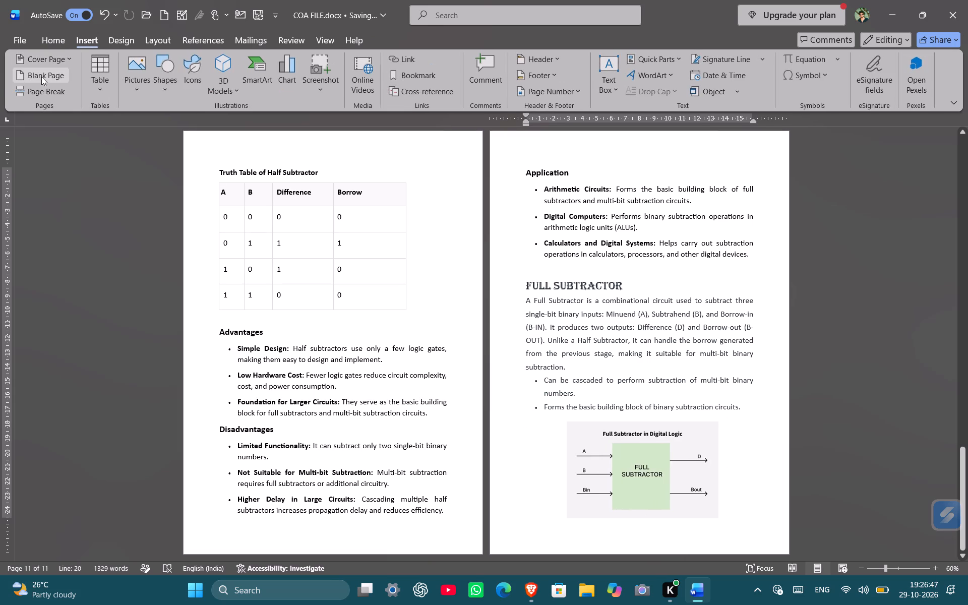
click(41, 77)
click(63, 37)
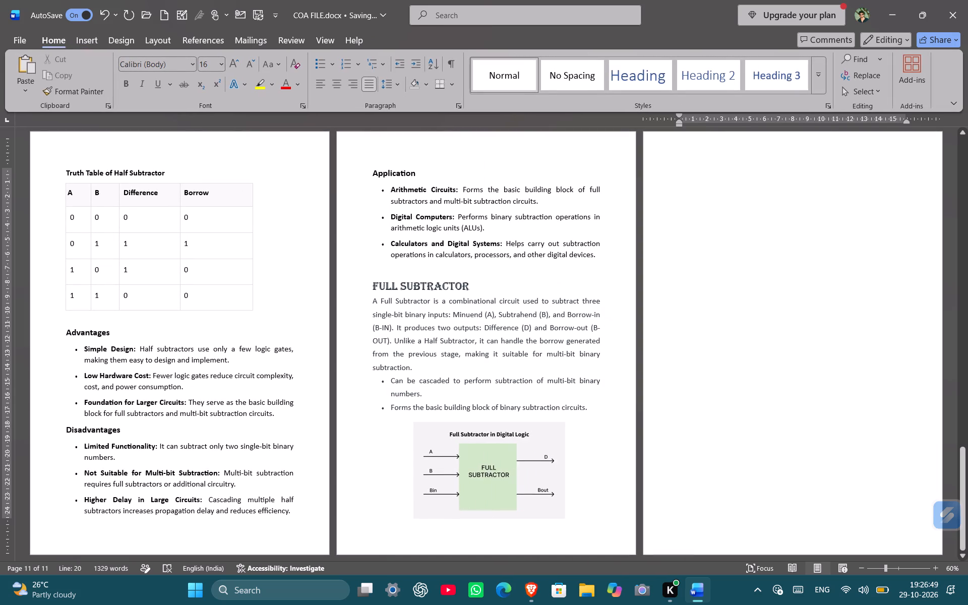
Copy the heading "Truth Table of Full Subtractor" from the GeeksforGeeks article in Brave and paste it at the top of Word's new last page.
click(685, 174)
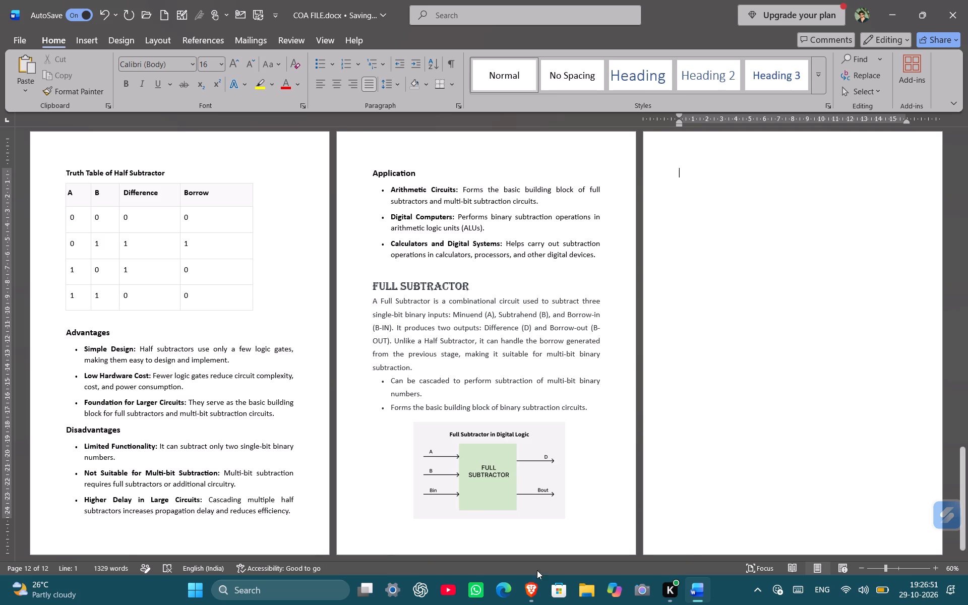
click(531, 591)
scroll(418, 417, down, 5)
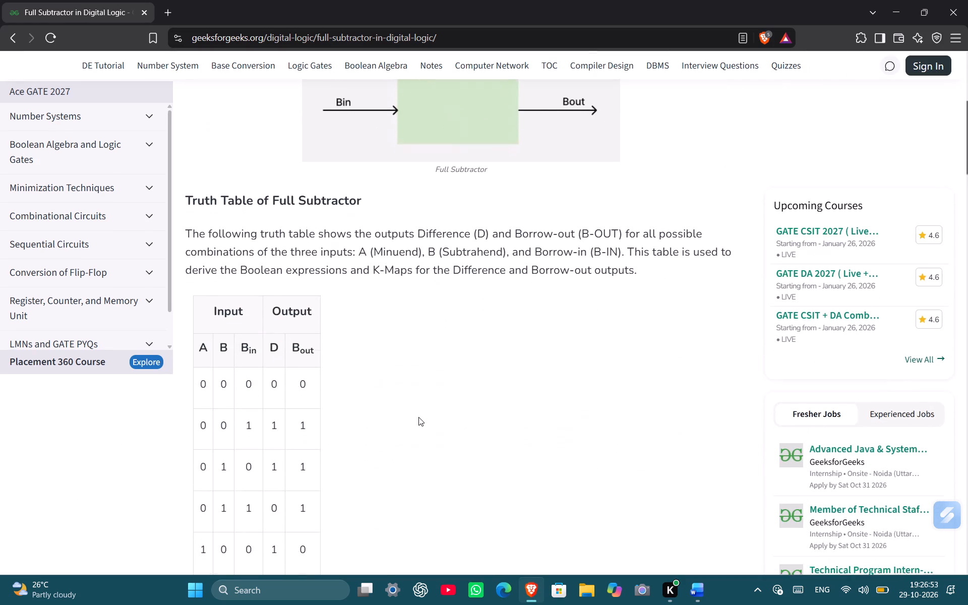
scroll(342, 330, down, 1)
drag(188, 185, 281, 175)
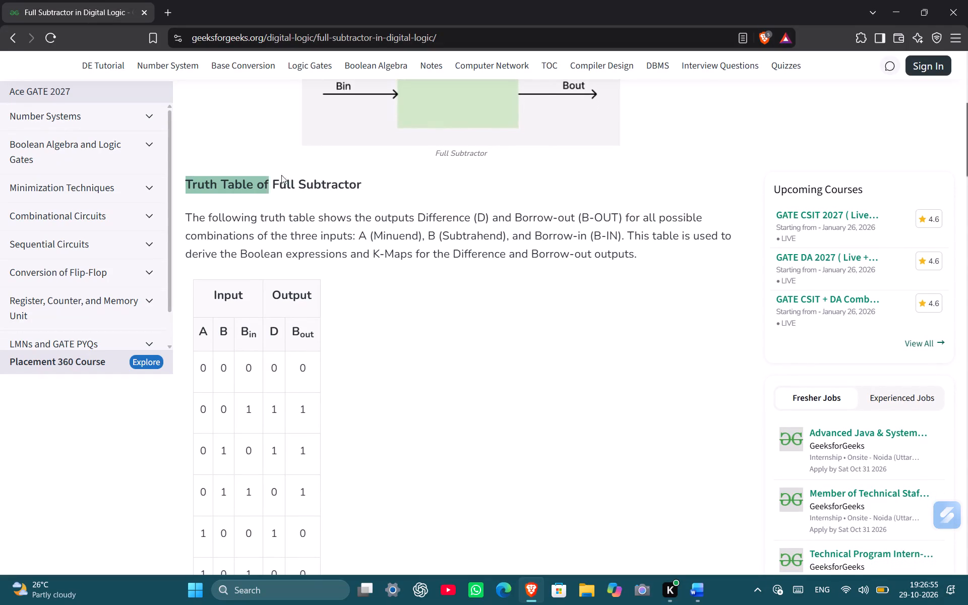
drag(281, 175, 365, 178)
key(ctrl+c)
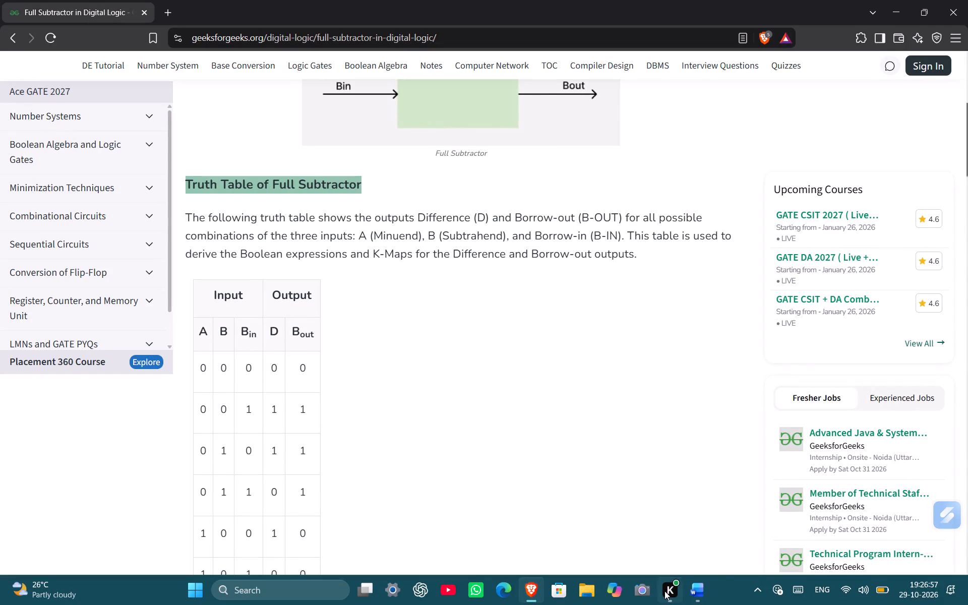
click(701, 593)
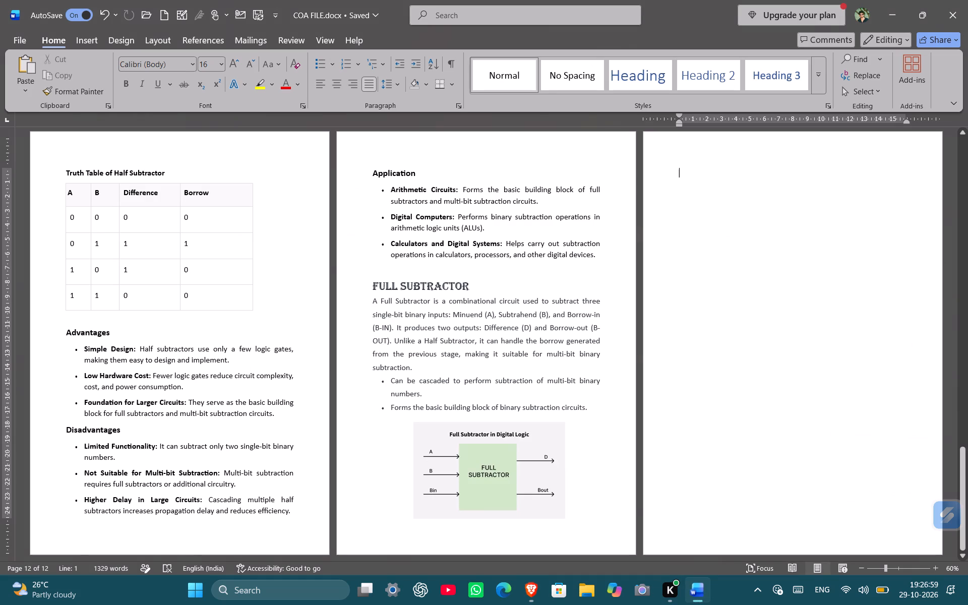
key(ctrl+v)
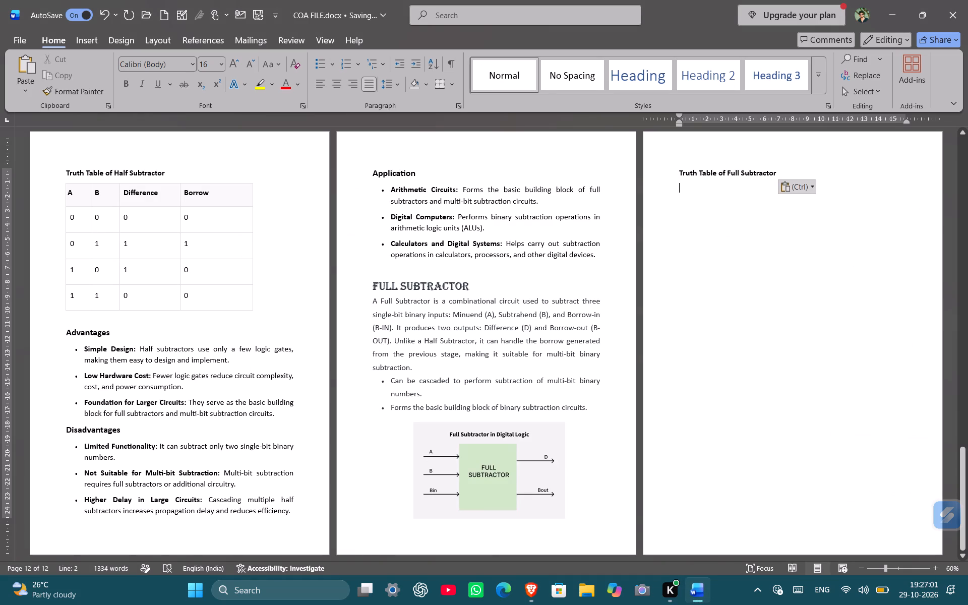
Snip the article's truth table from the Input/Output header through the 0 1 0 input row and paste it under the heading in Word.
scroll(371, 359, down, 2)
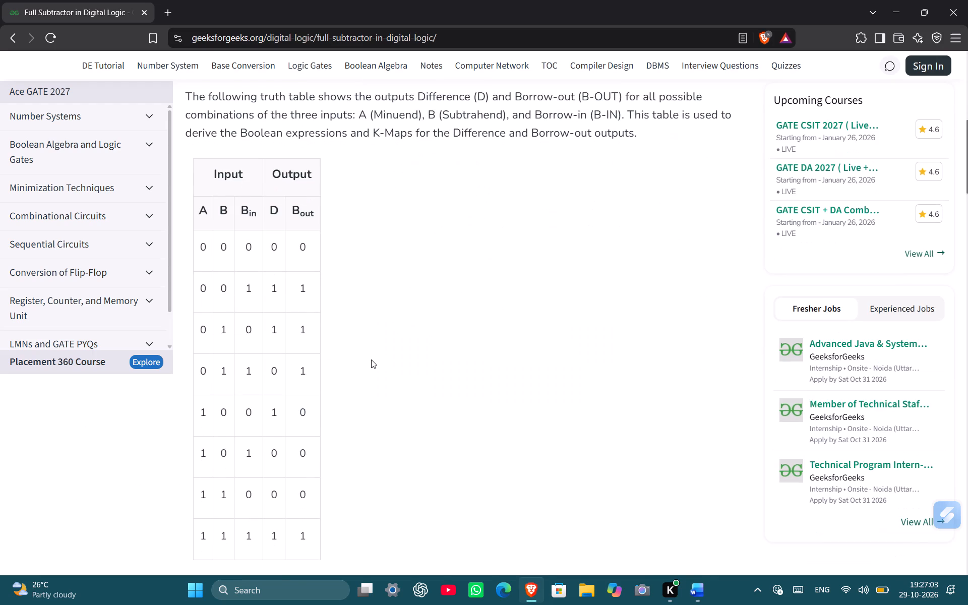
key(shift+super+s)
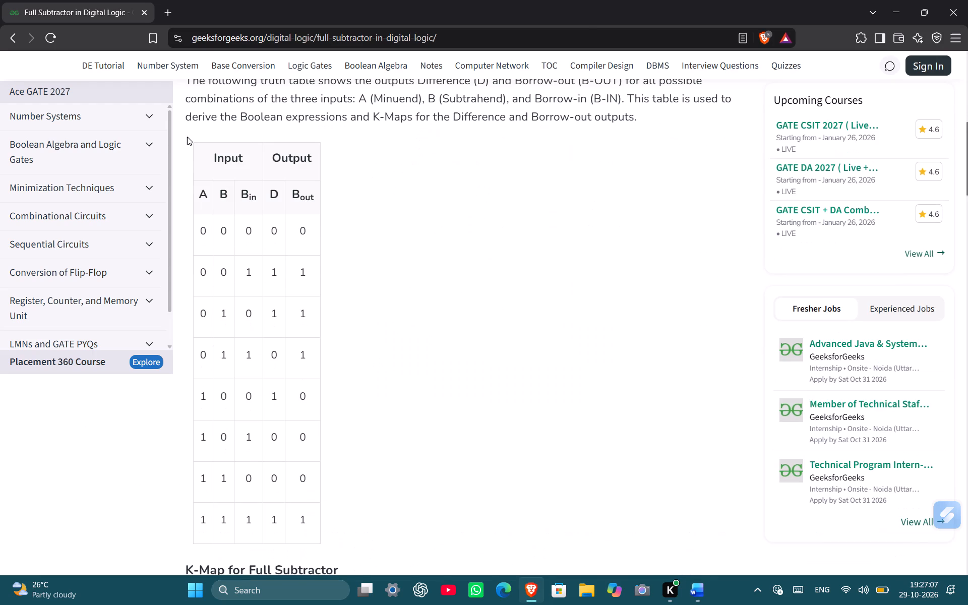
drag(187, 137, 329, 368)
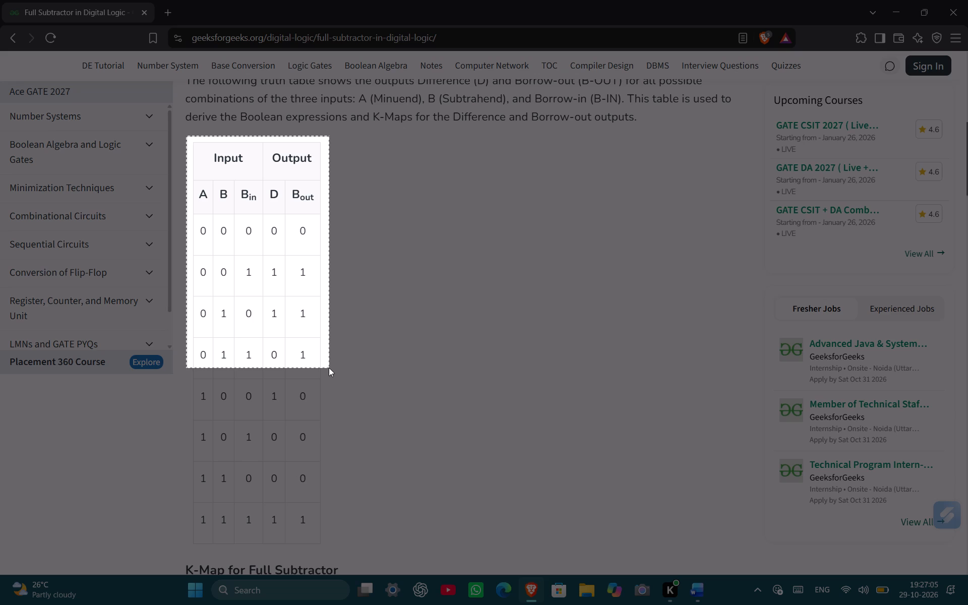
drag(329, 368, 325, 337)
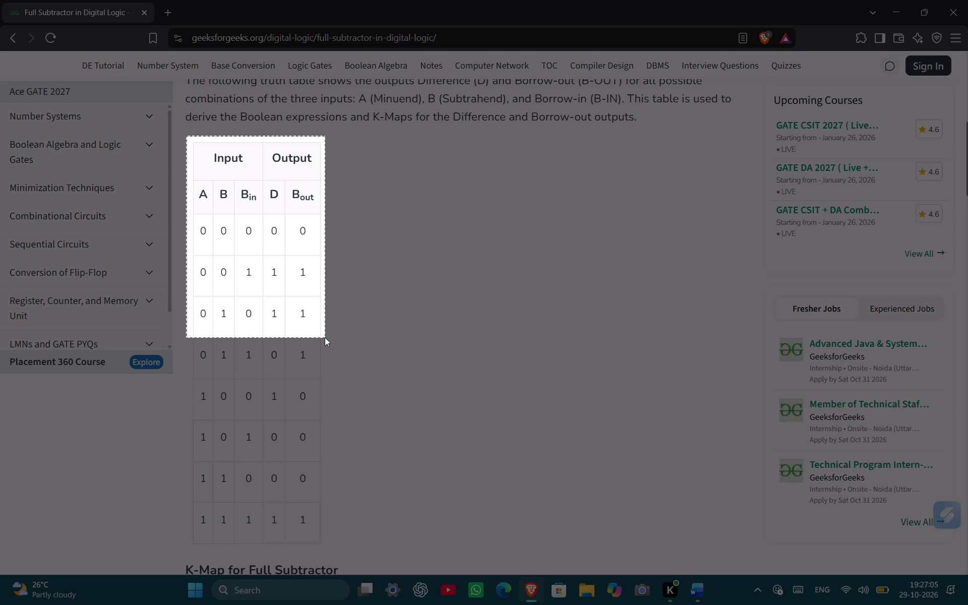
drag(325, 337, 326, 338)
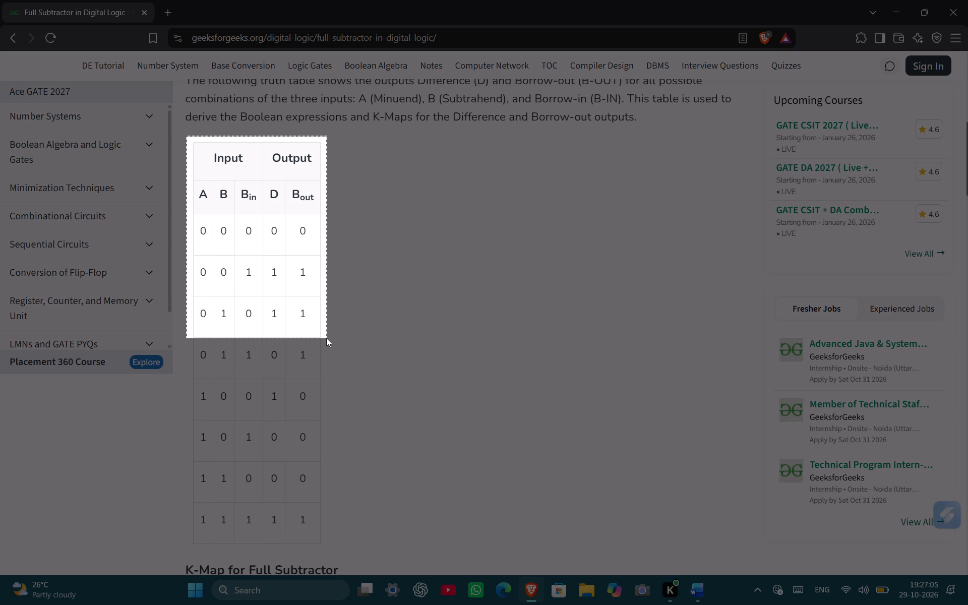
click(125, 367)
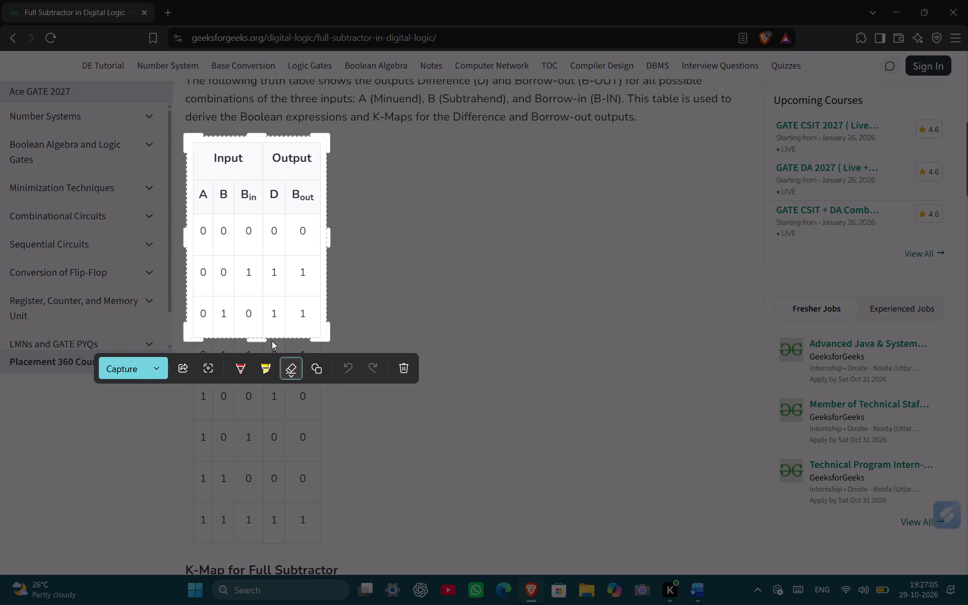
click(696, 589)
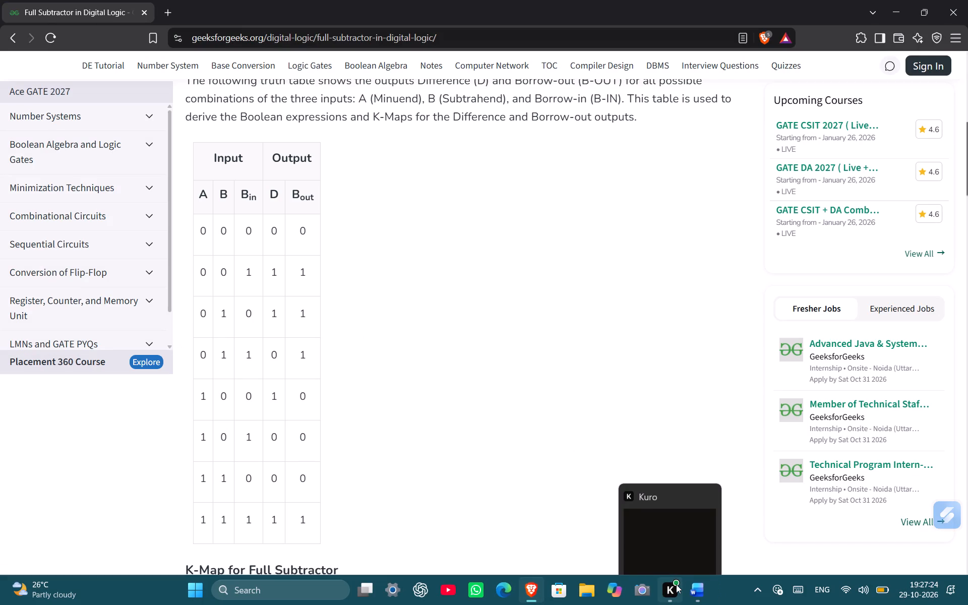
key(ctrl+v)
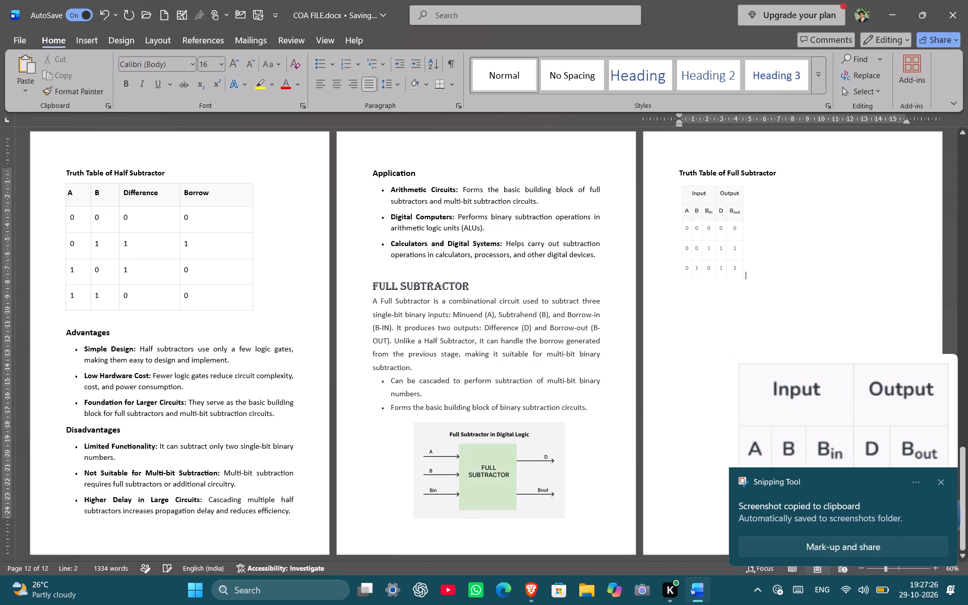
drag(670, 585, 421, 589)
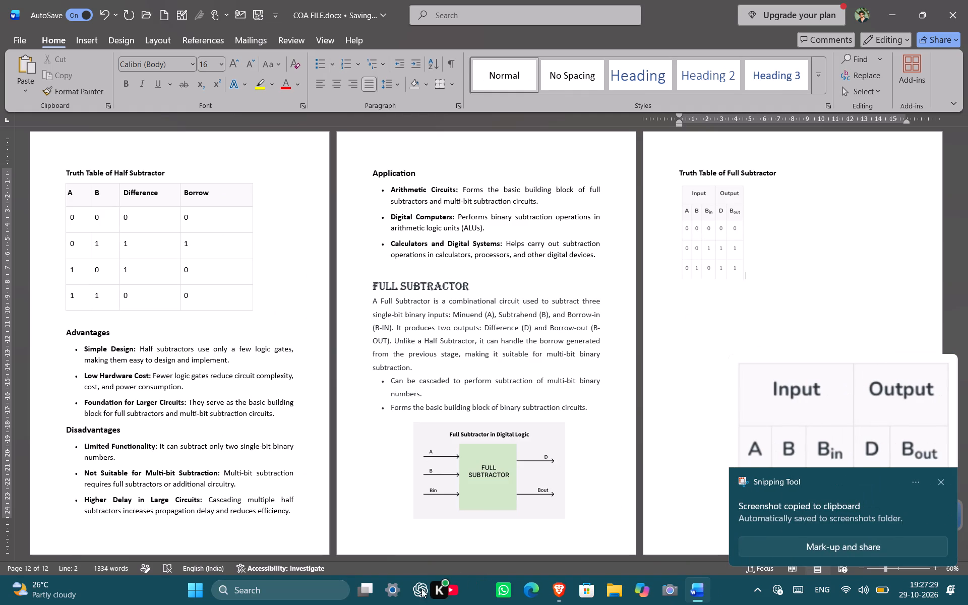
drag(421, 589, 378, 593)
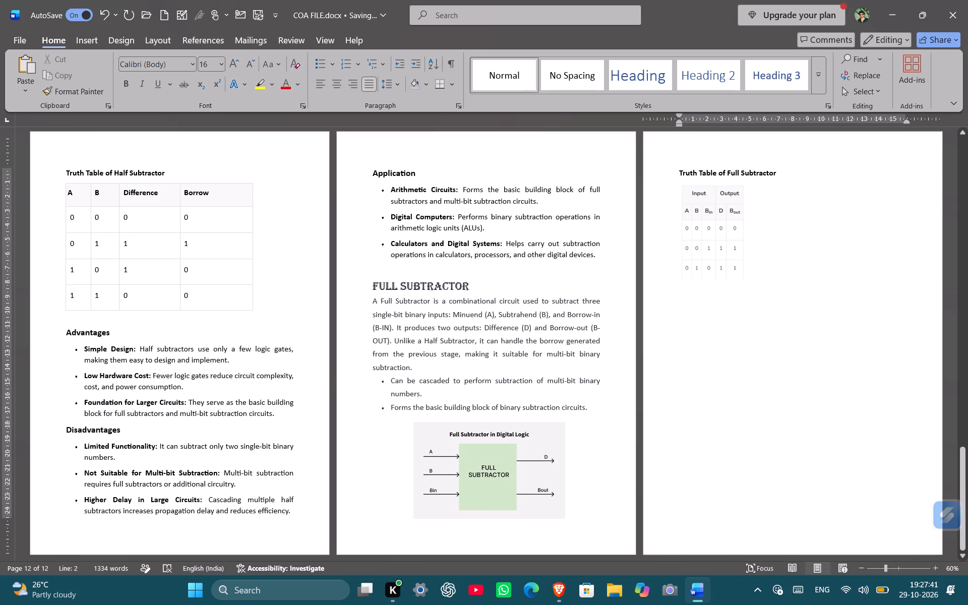
Set the pasted truth table picture's text wrapping to Square.
click(725, 228)
click(766, 193)
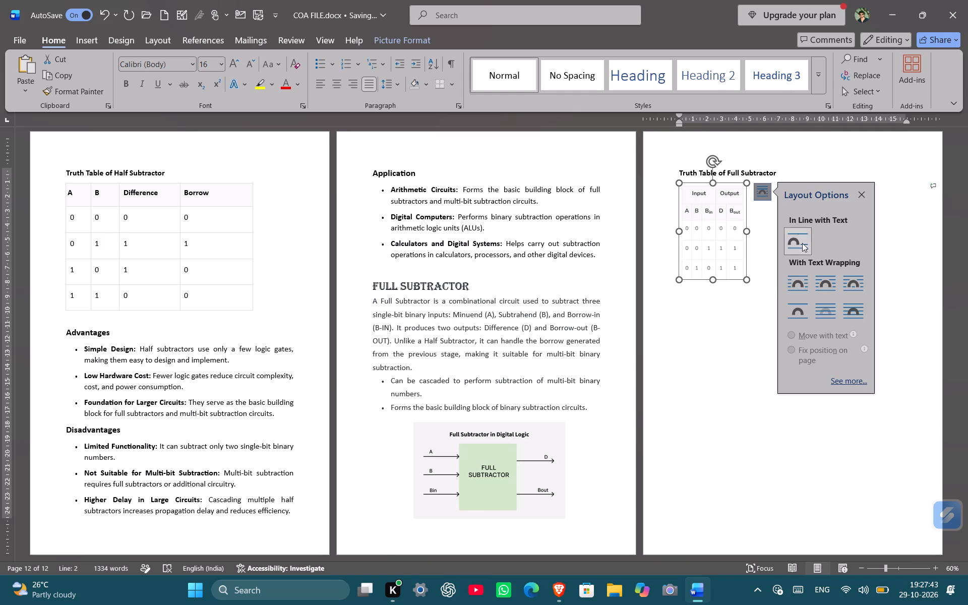
click(798, 278)
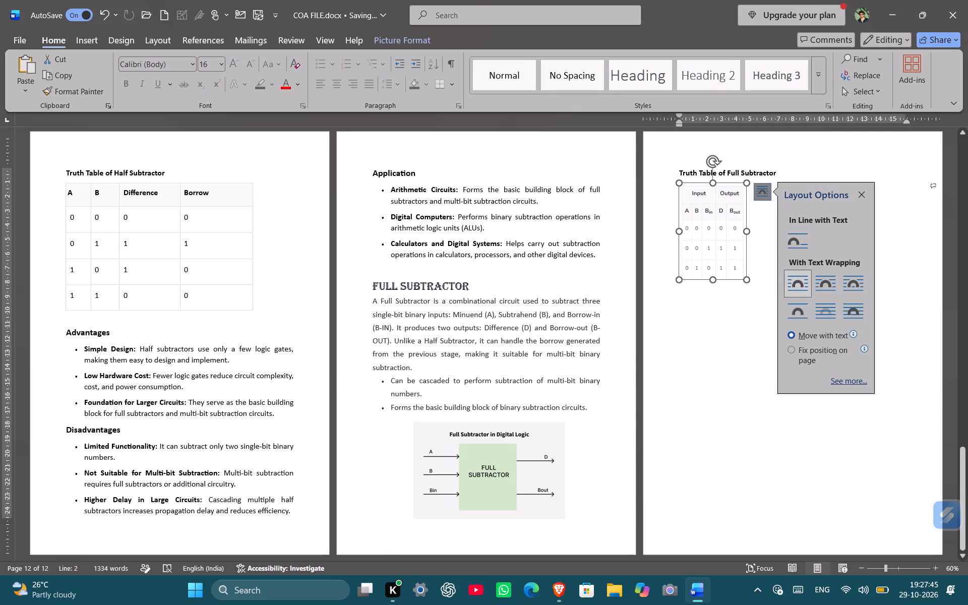
click(765, 310)
Snip the truth table's remaining five rows, 0 1 1 through 1 1 1, in Brave and paste them beside the first table picture in Word.
click(561, 592)
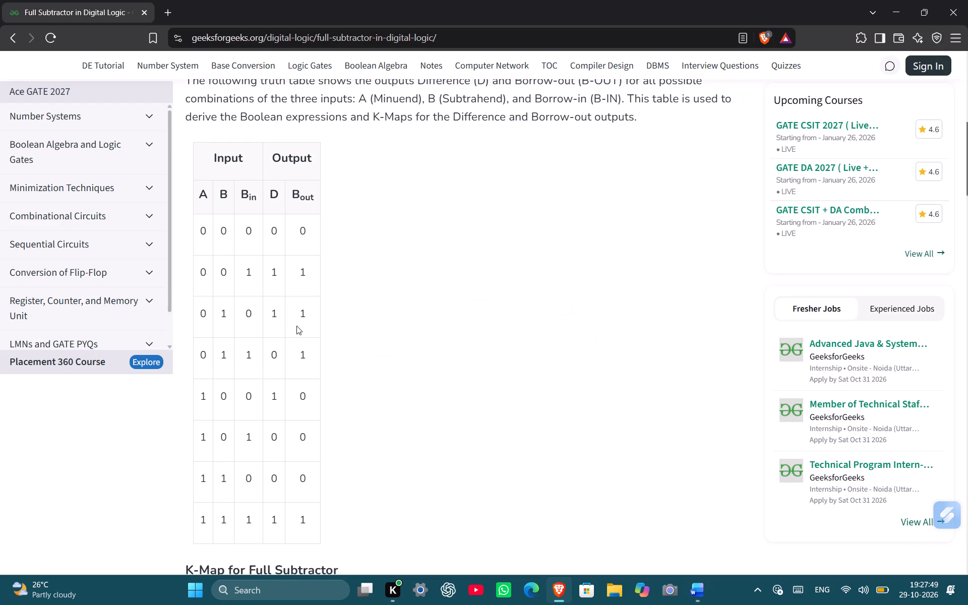
key(shift+super+s)
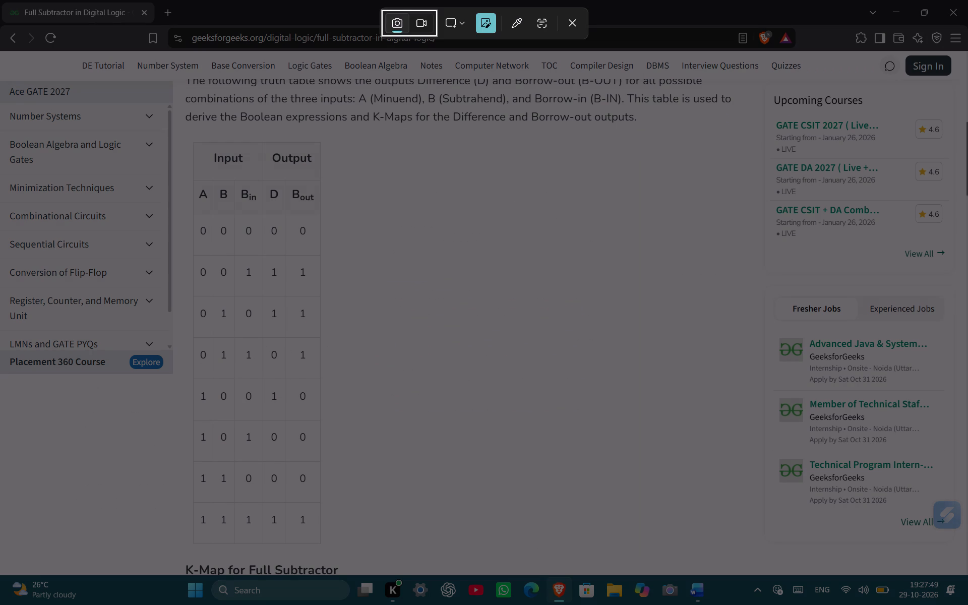
drag(183, 337, 243, 401)
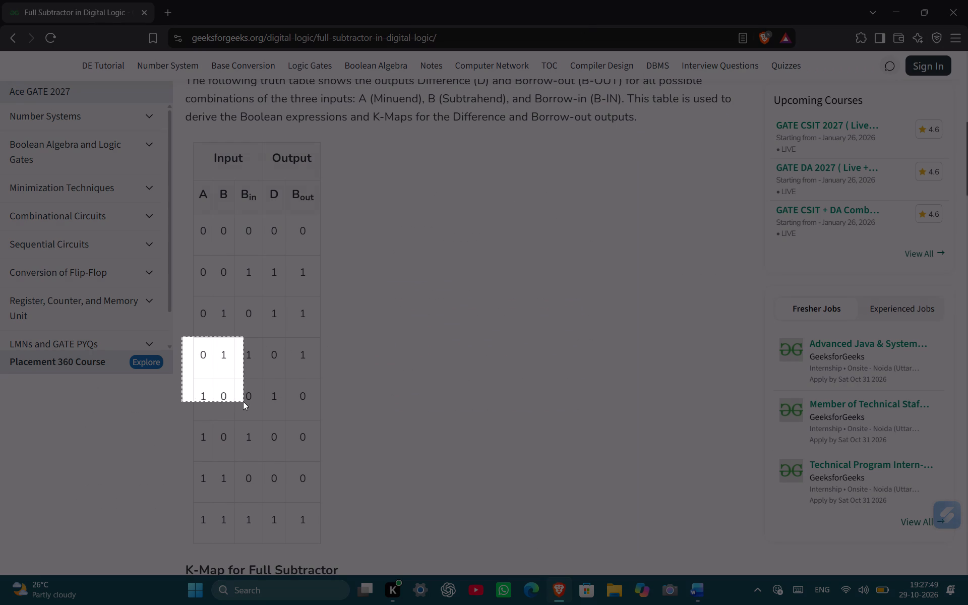
drag(243, 401, 334, 548)
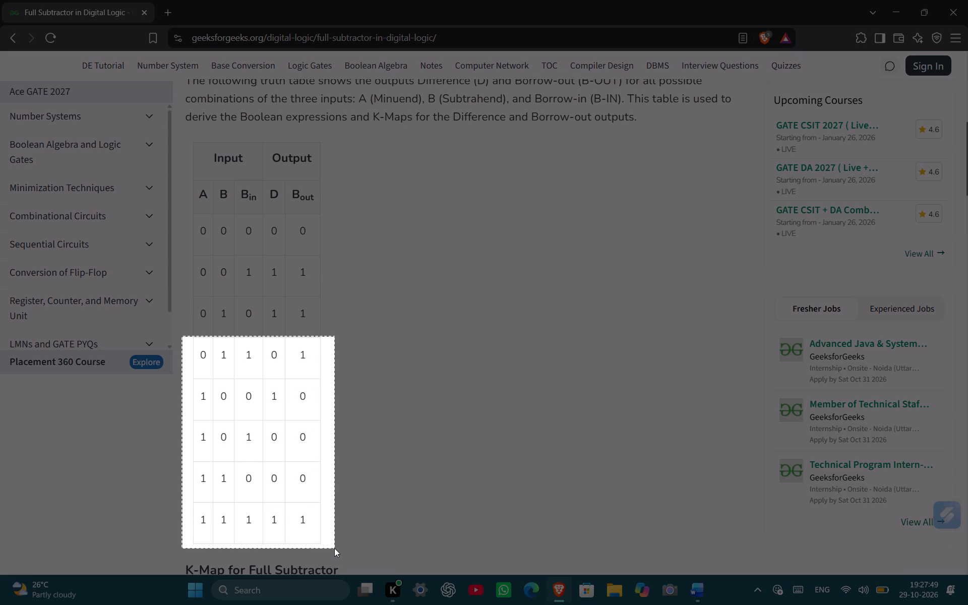
drag(334, 548, 331, 548)
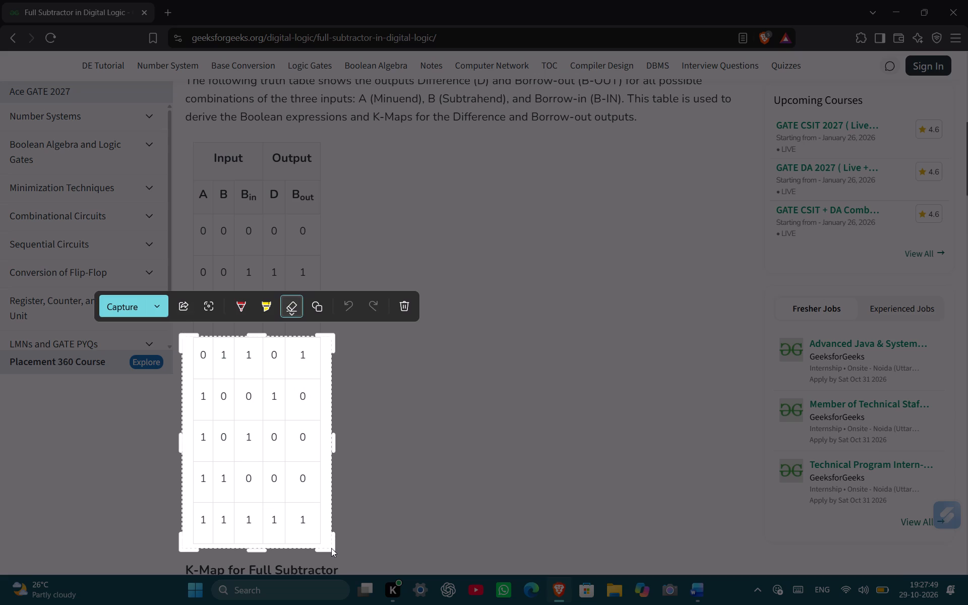
click(132, 305)
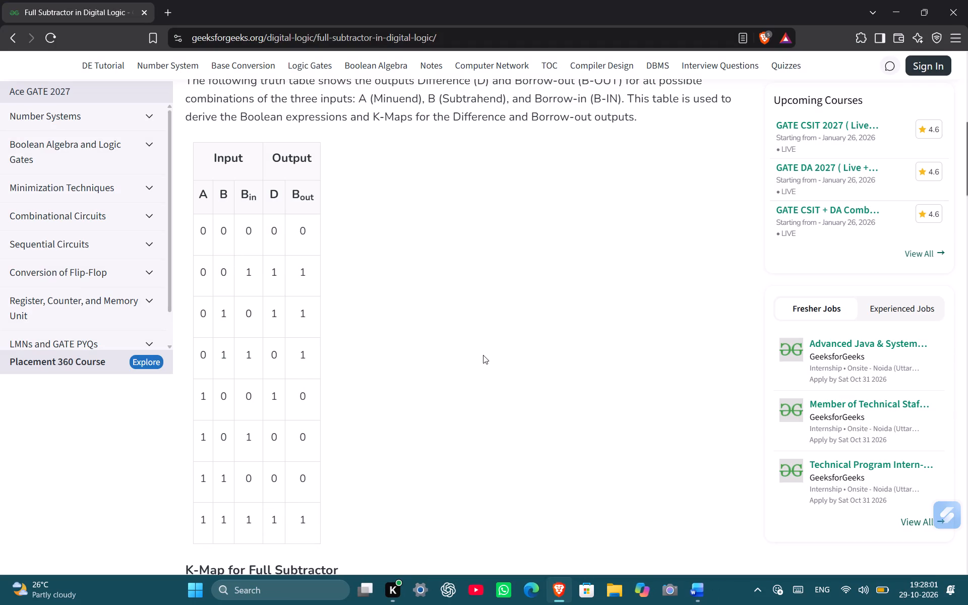
click(899, 12)
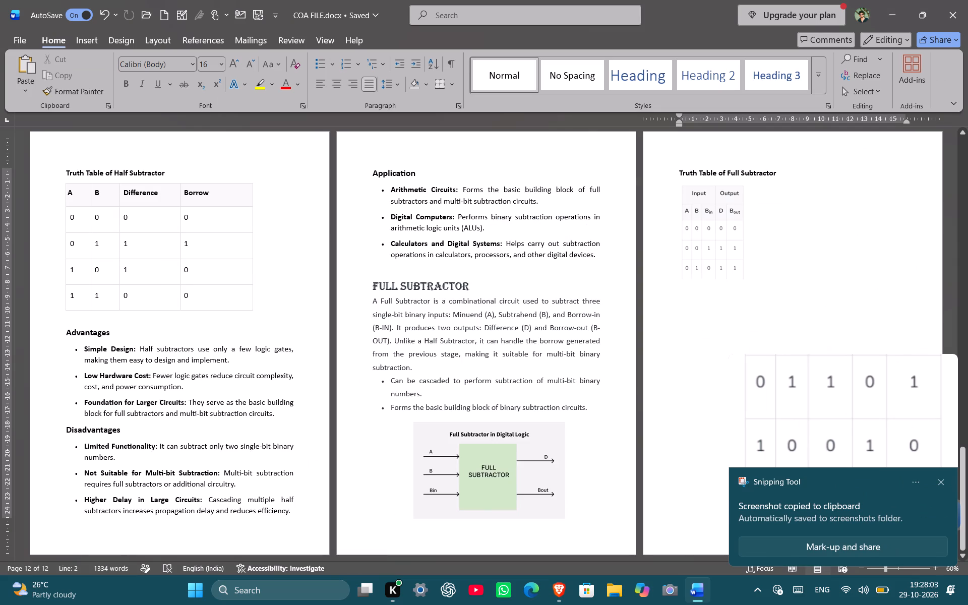
key(ctrl+v)
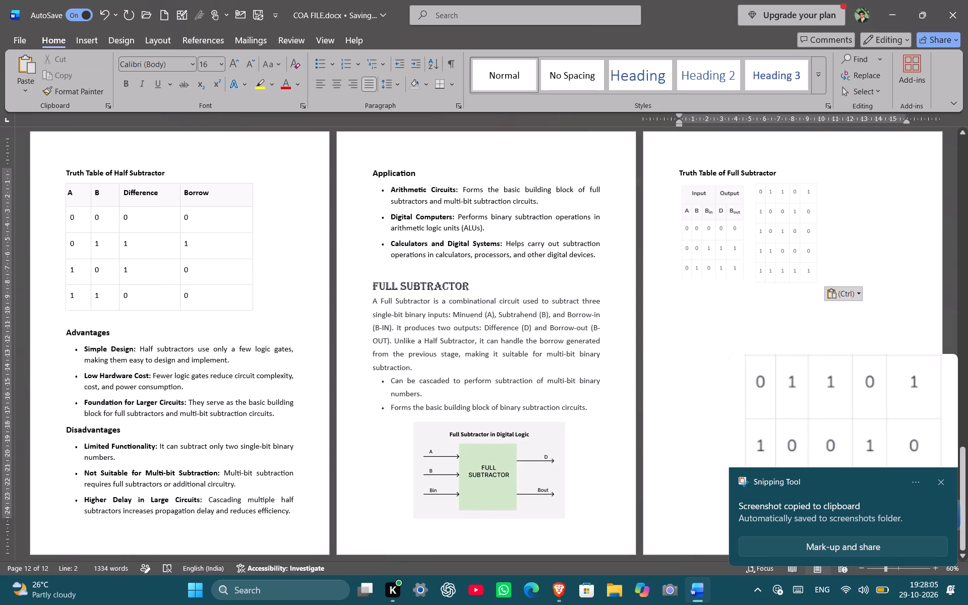
Widen the picture of the remaining five rows slightly, keeping it beside the first table picture.
click(783, 205)
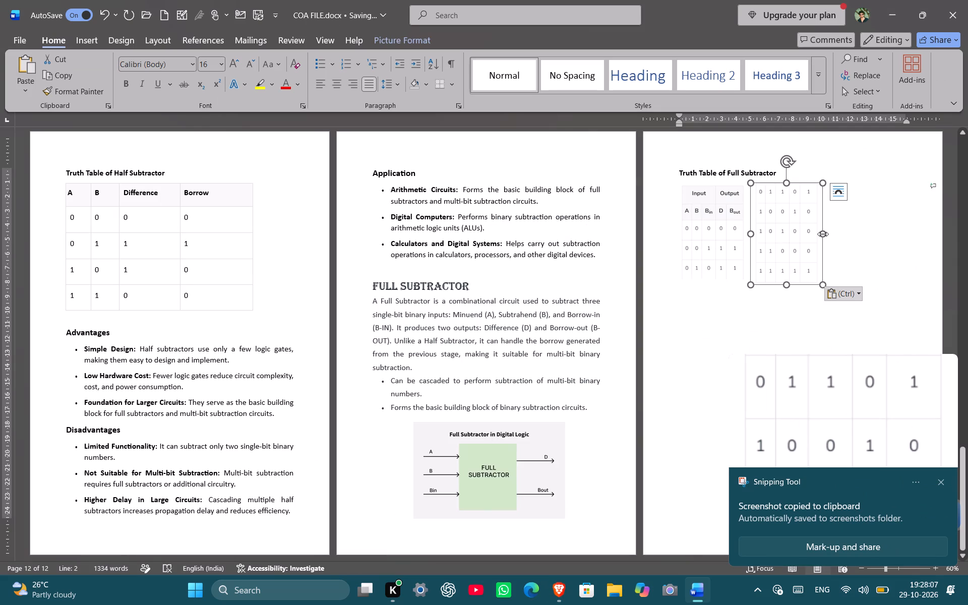
drag(823, 234, 904, 233)
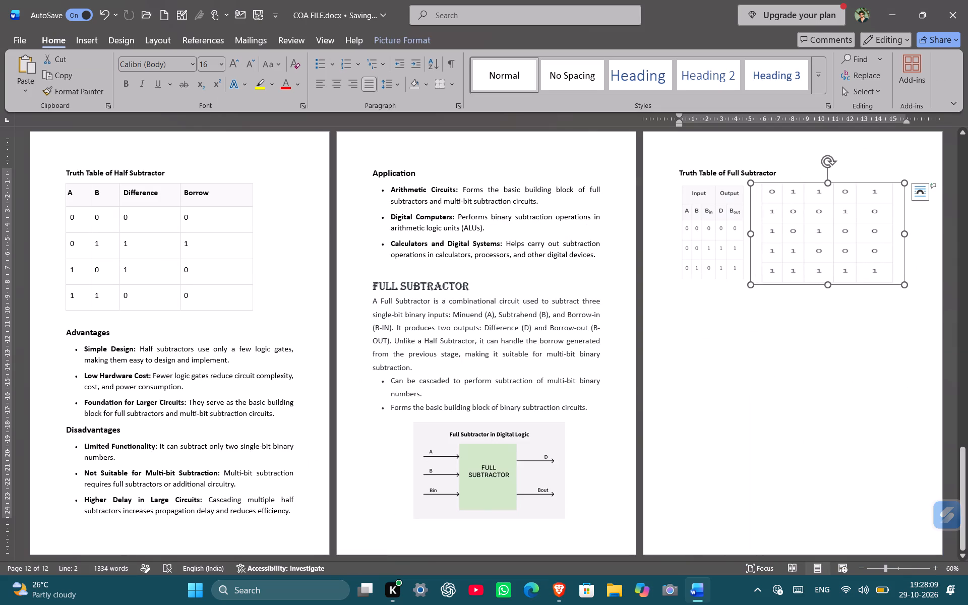
drag(751, 232, 818, 232)
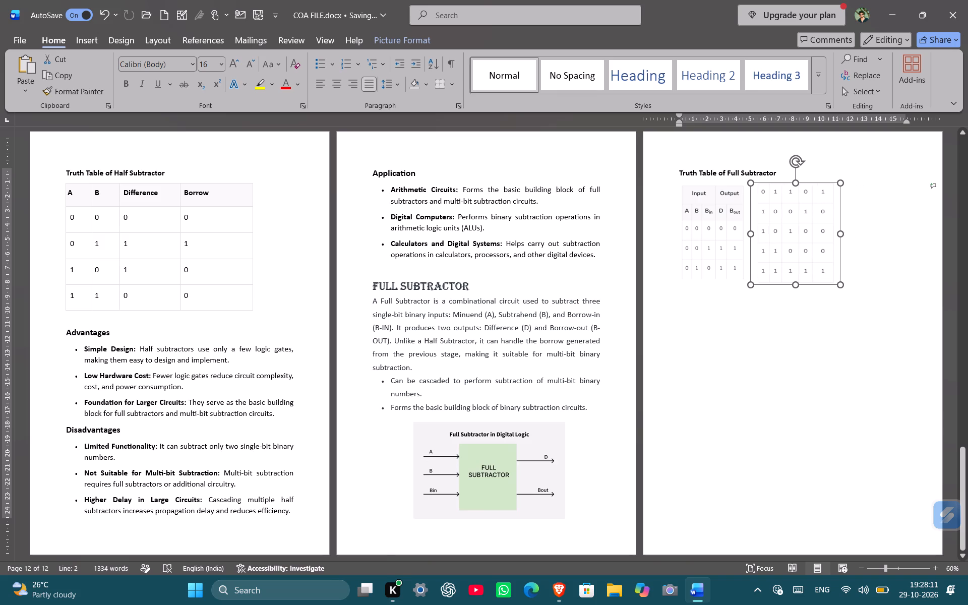
drag(818, 232, 818, 235)
click(776, 292)
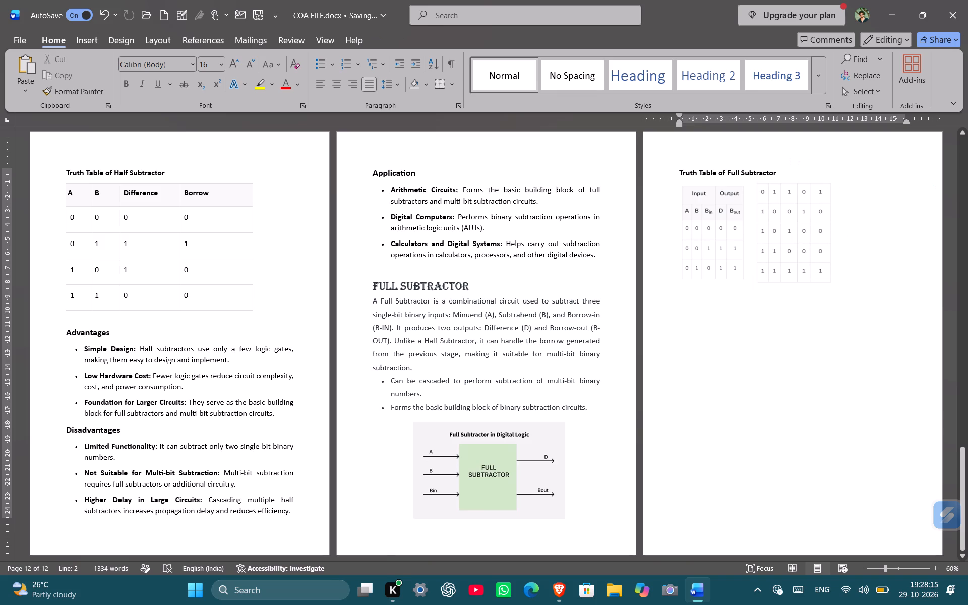
Reduce the height of the five-row picture slightly so its top and bottom edges line up with the first table picture.
click(795, 256)
click(755, 316)
click(808, 273)
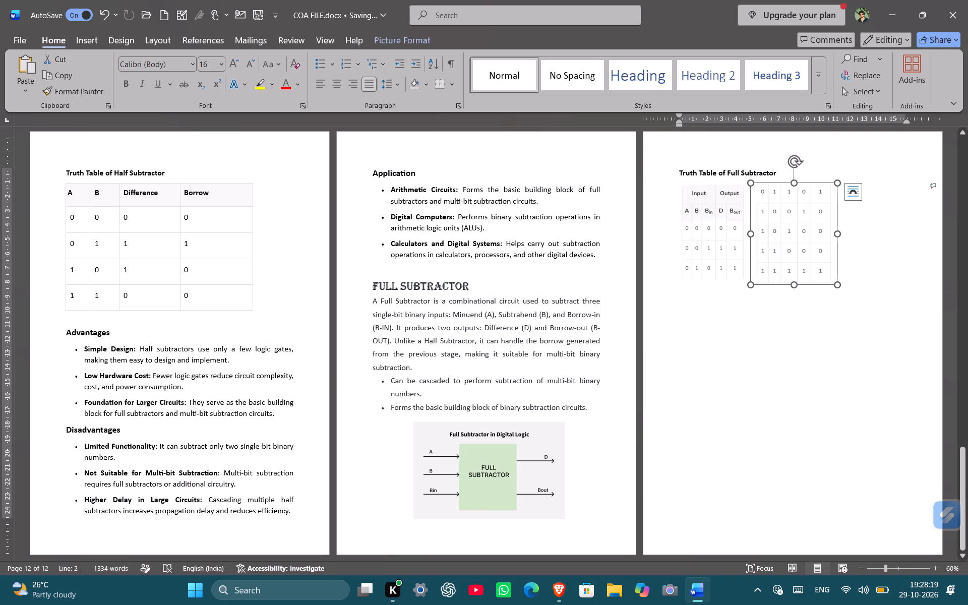
click(776, 307)
click(805, 268)
drag(795, 285, 797, 280)
click(770, 301)
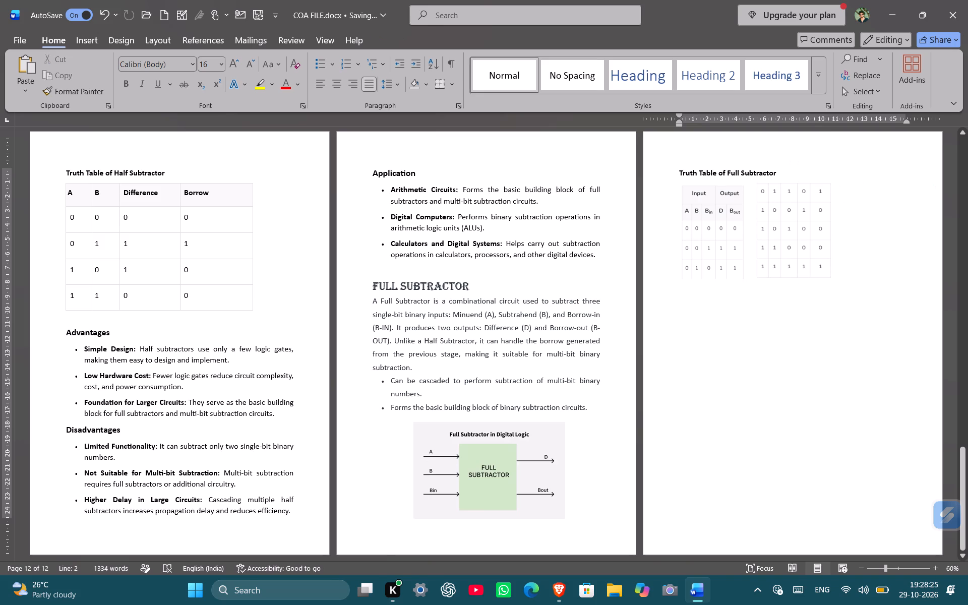
click(797, 215)
drag(795, 181, 795, 186)
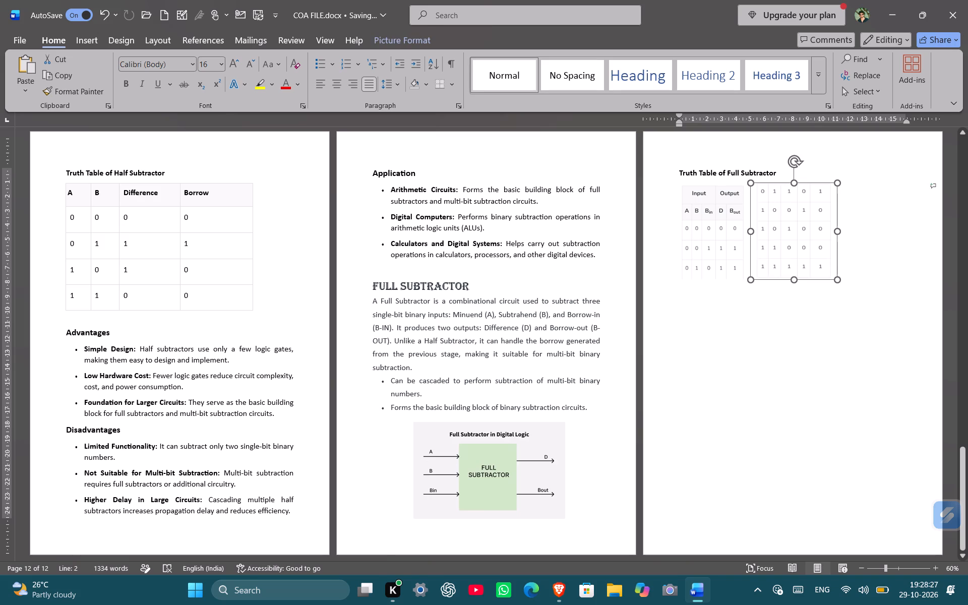
Reduce the height of the five-row truth table picture slightly once more.
drag(795, 186, 794, 187)
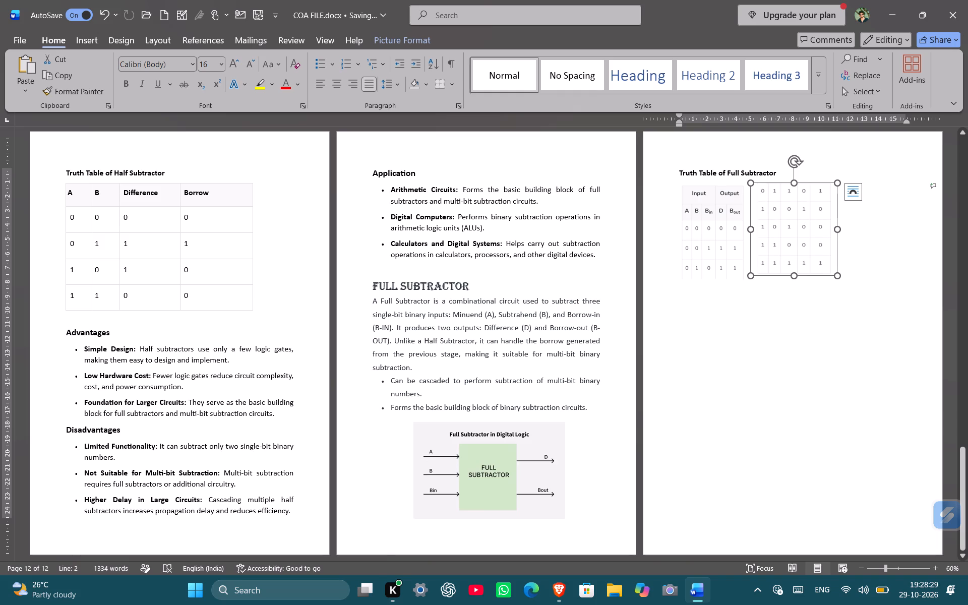
Set the five-row truth table picture's text wrapping to Square.
double_click(852, 191)
click(852, 191)
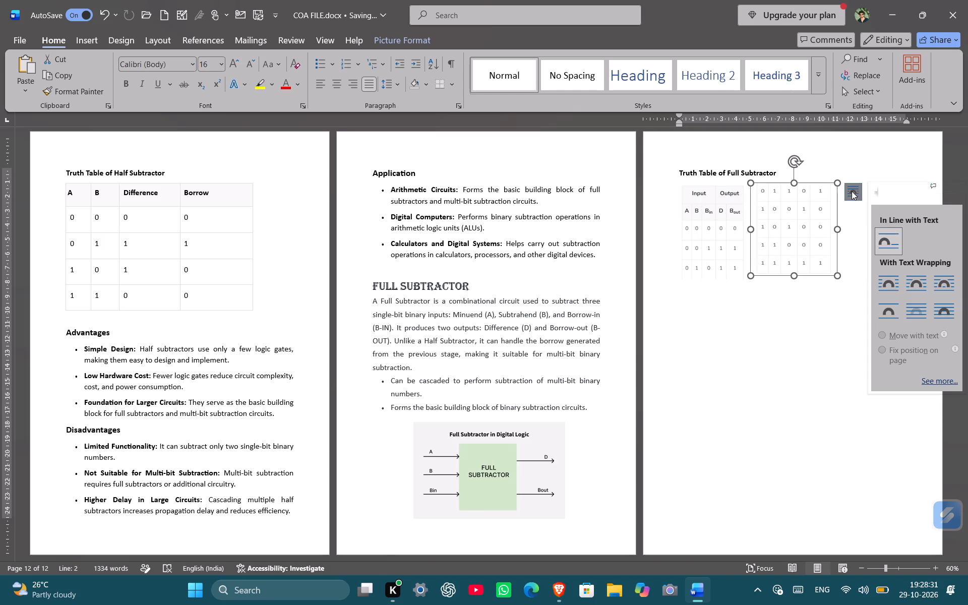
click(894, 288)
click(790, 300)
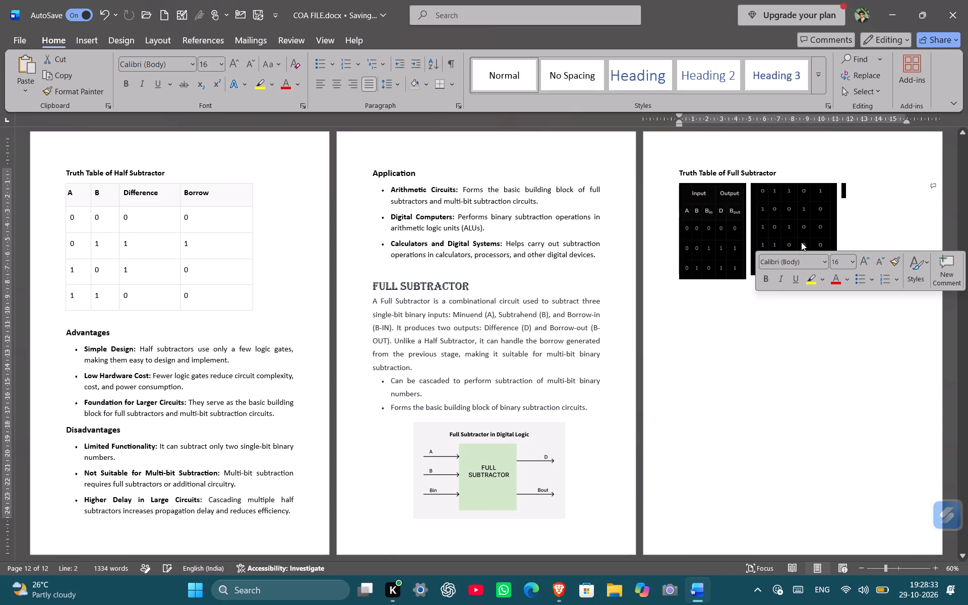
click(750, 327)
click(750, 327)
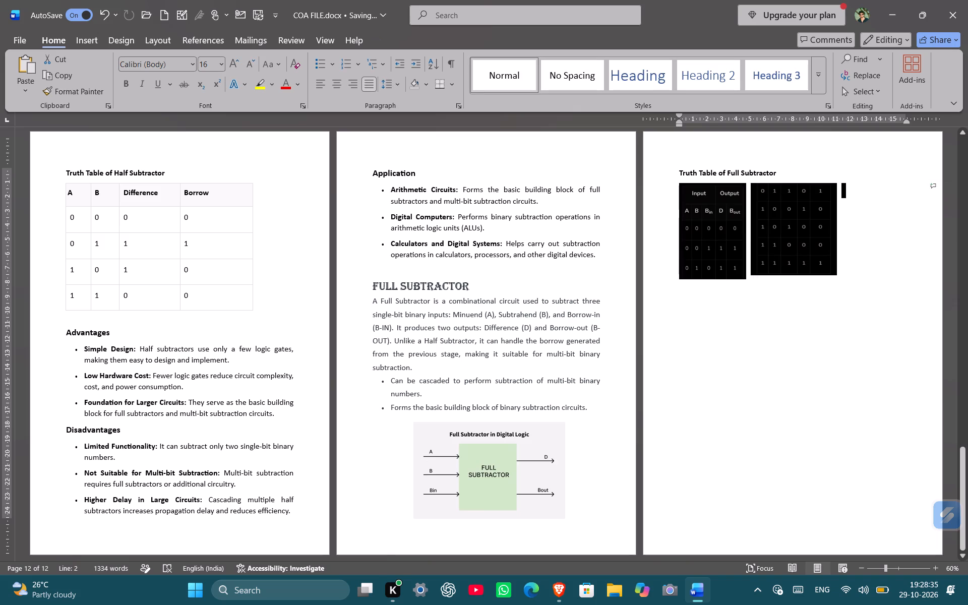
click(723, 308)
click(701, 328)
click(516, 301)
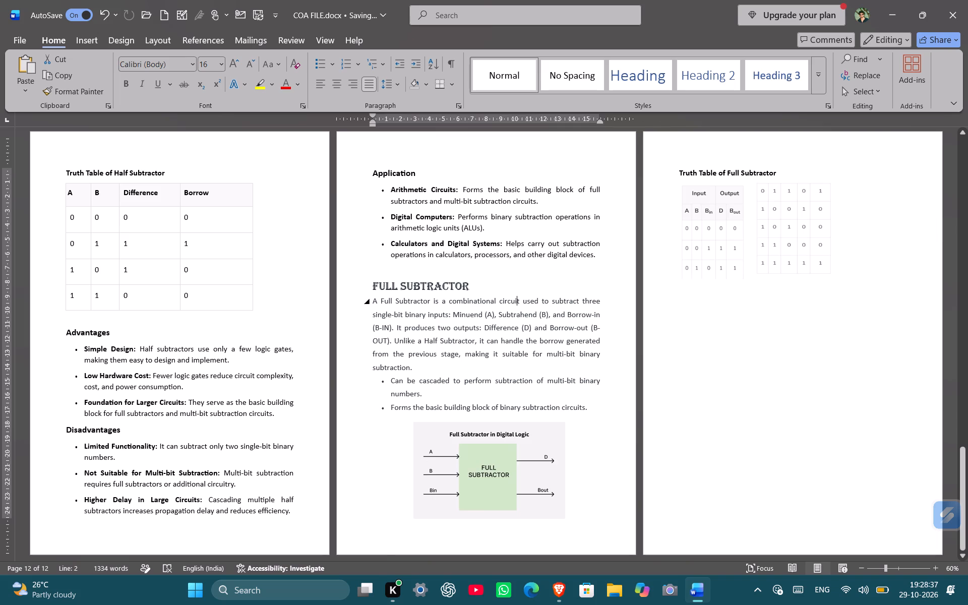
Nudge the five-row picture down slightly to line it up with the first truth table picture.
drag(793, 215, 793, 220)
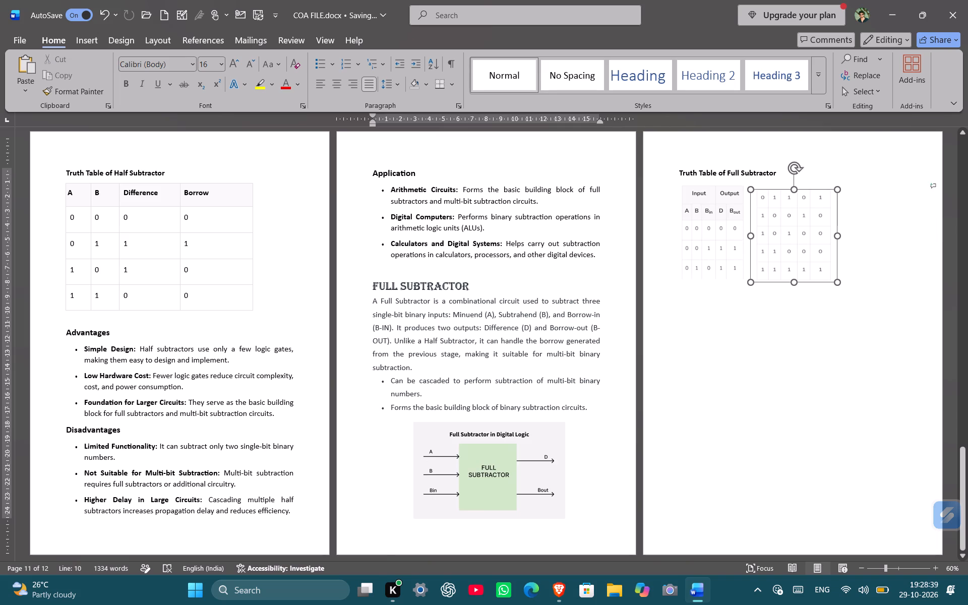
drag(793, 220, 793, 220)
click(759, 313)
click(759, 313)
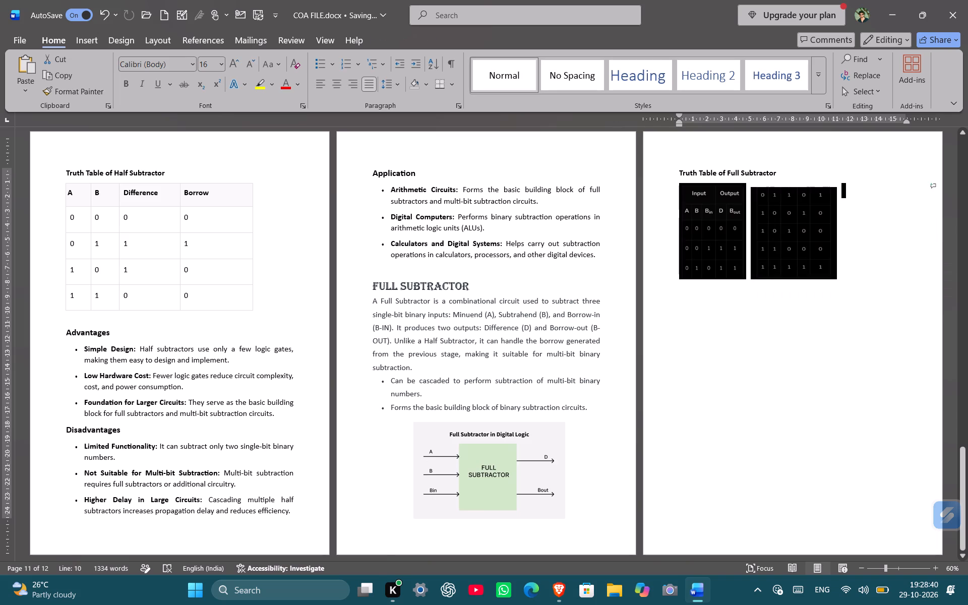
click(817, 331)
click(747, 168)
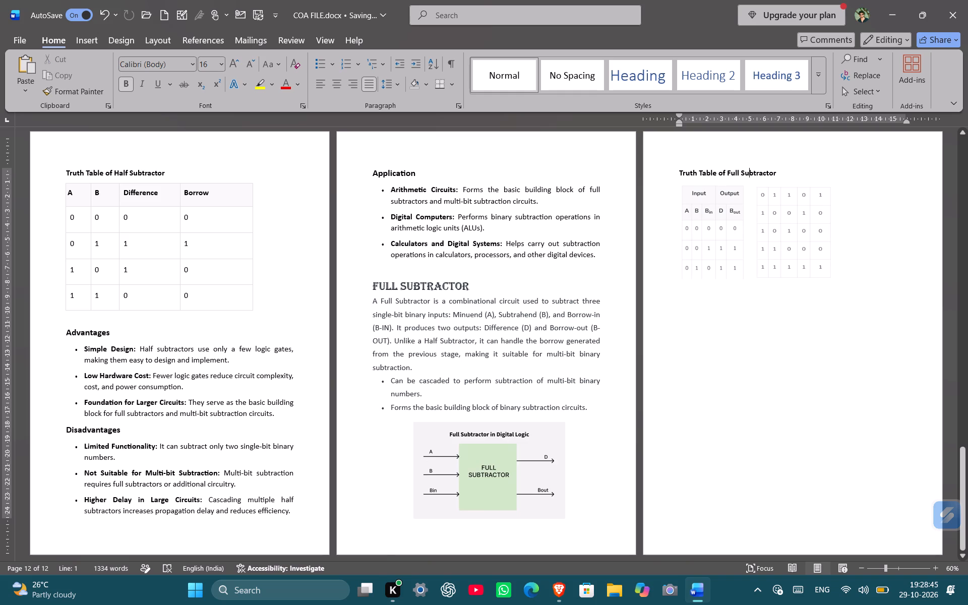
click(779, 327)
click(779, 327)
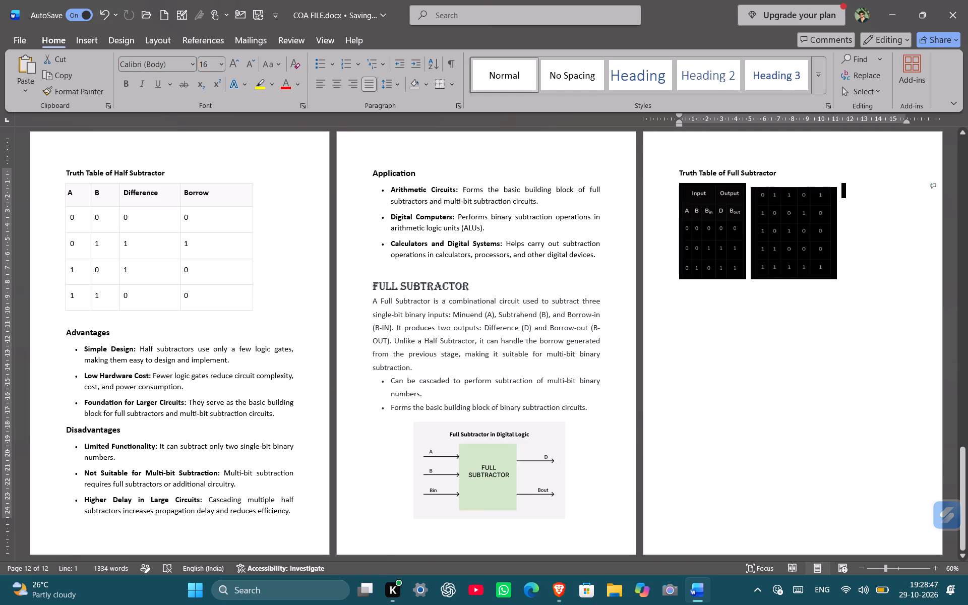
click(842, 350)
Shift both truth table pictures toward the page centre below the Truth Table of Full Subtractor heading, level with each other and close together.
drag(794, 235, 849, 228)
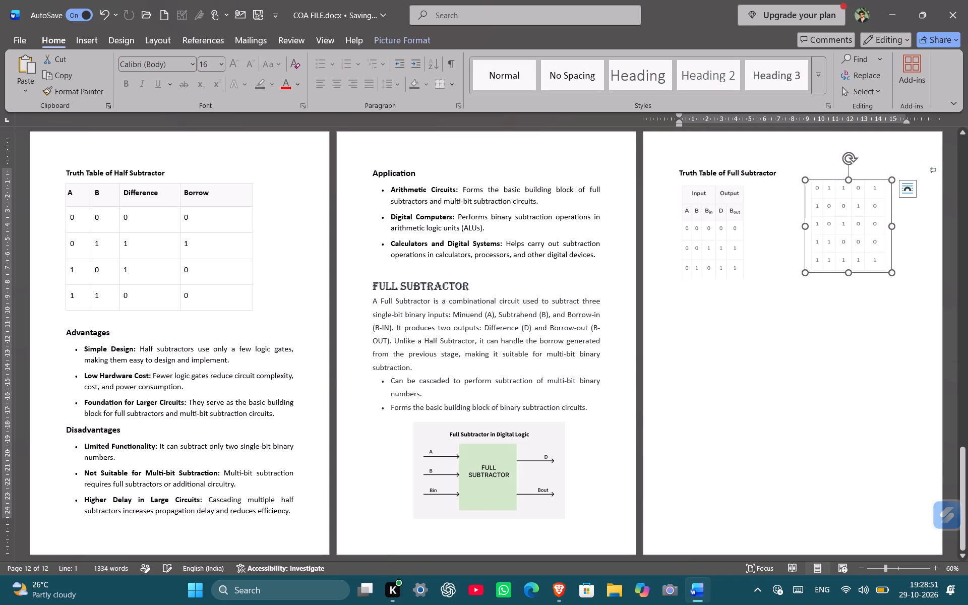
drag(733, 226, 770, 218)
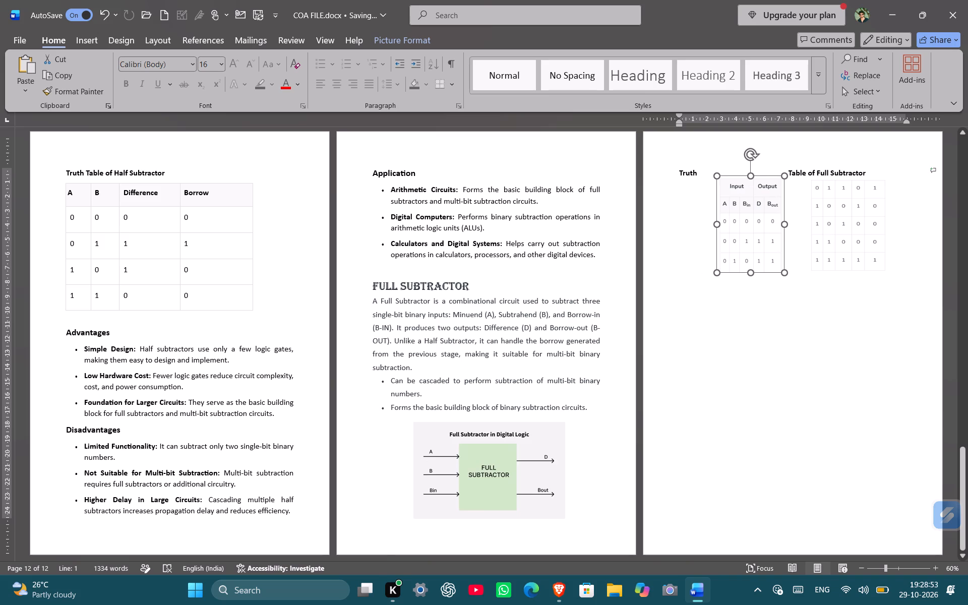
drag(770, 218, 767, 221)
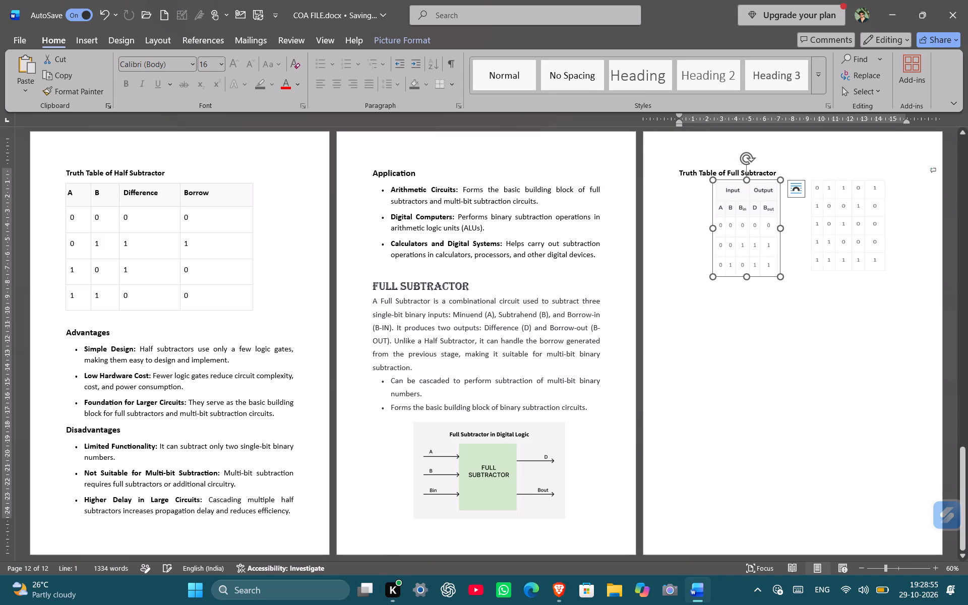
click(821, 295)
drag(851, 230, 836, 234)
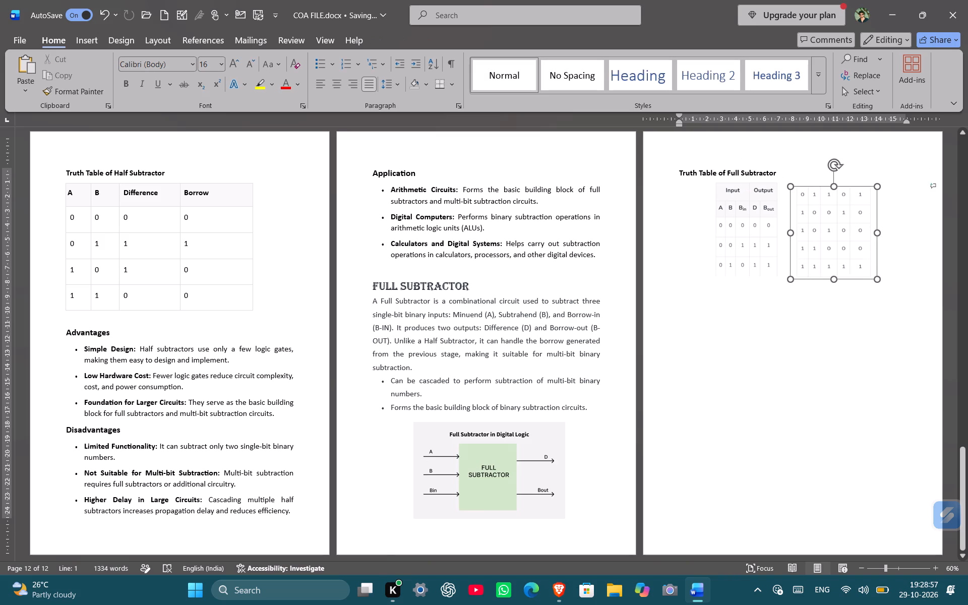
drag(836, 234, 836, 233)
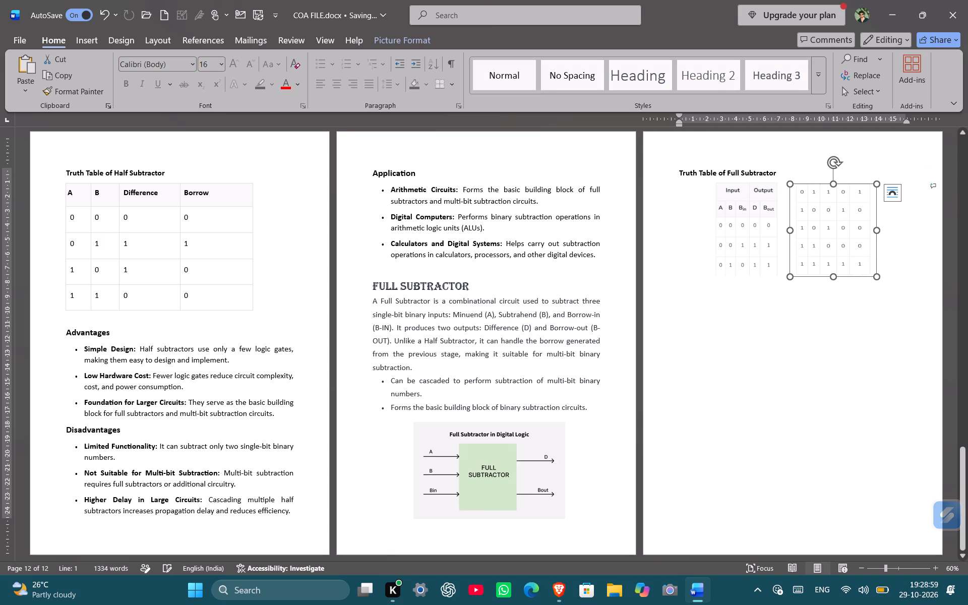
click(778, 351)
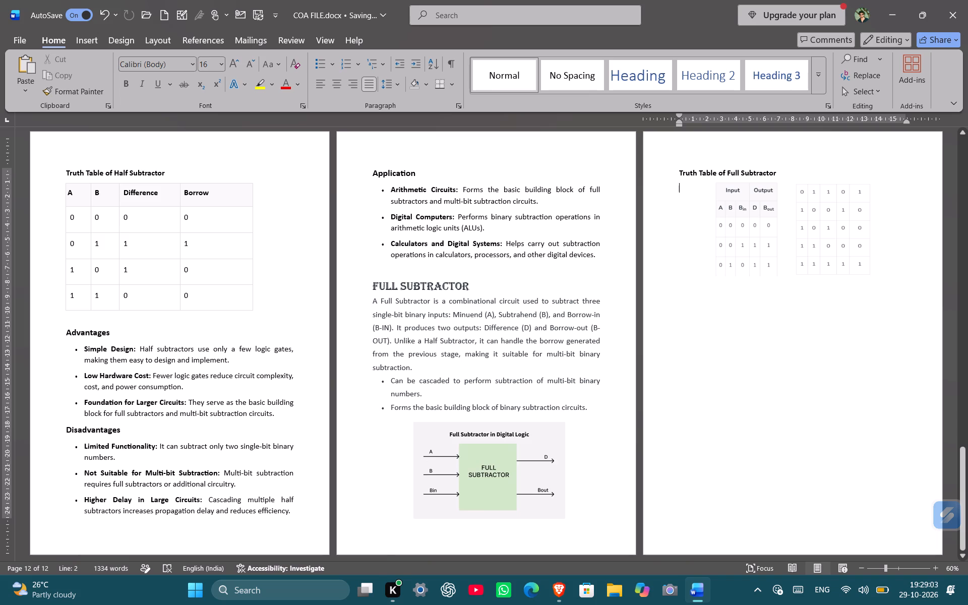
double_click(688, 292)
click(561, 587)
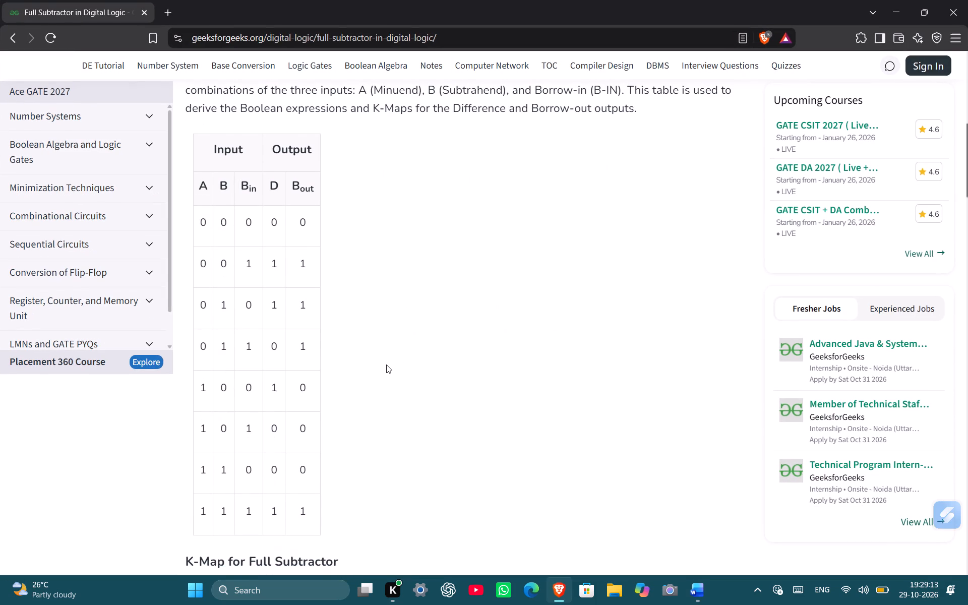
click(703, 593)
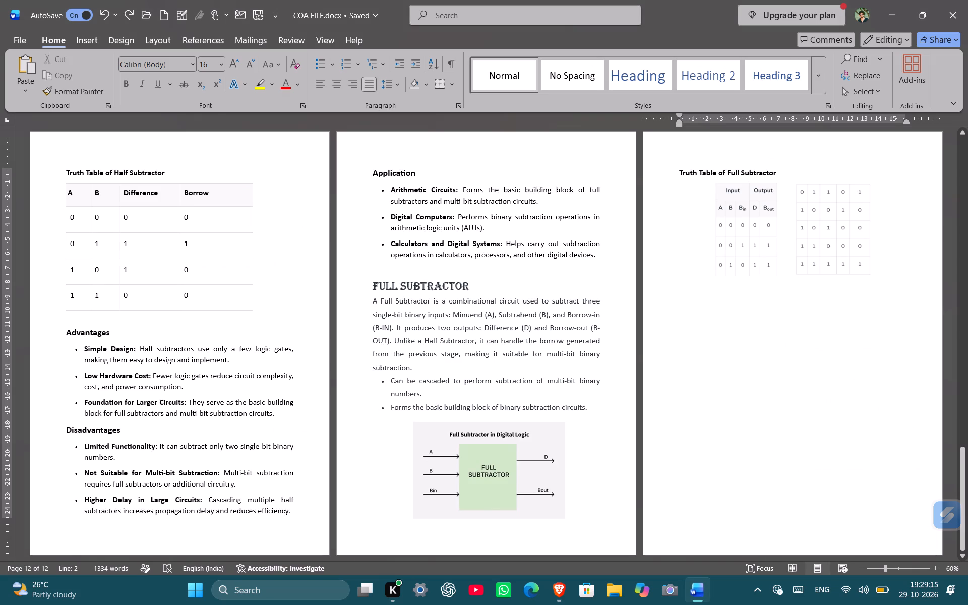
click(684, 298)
Switch to Brave and read through the article's K-Map for Full Subtractor section, including the Difference and Borrow expressions.
click(569, 596)
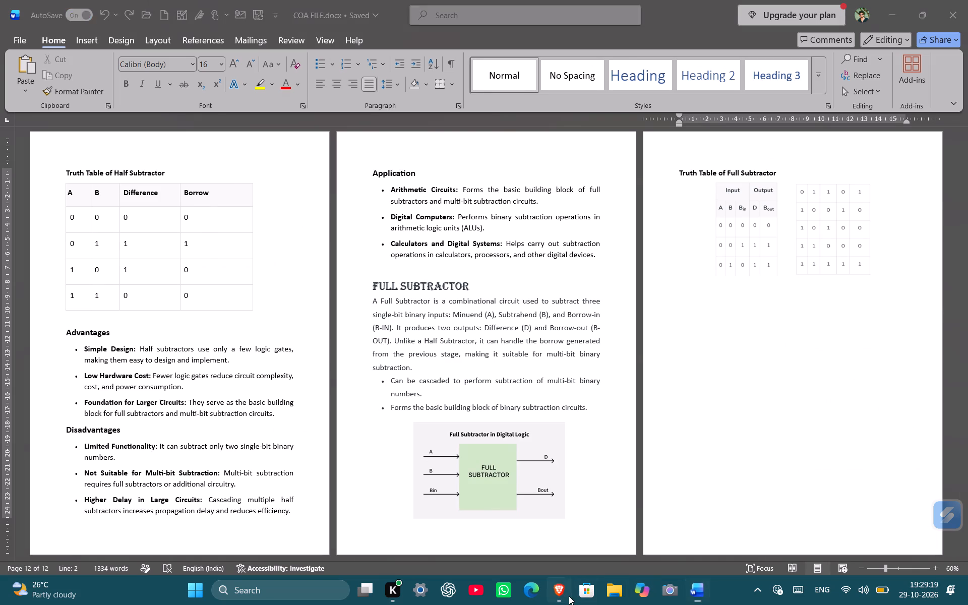
scroll(455, 307, down, 1)
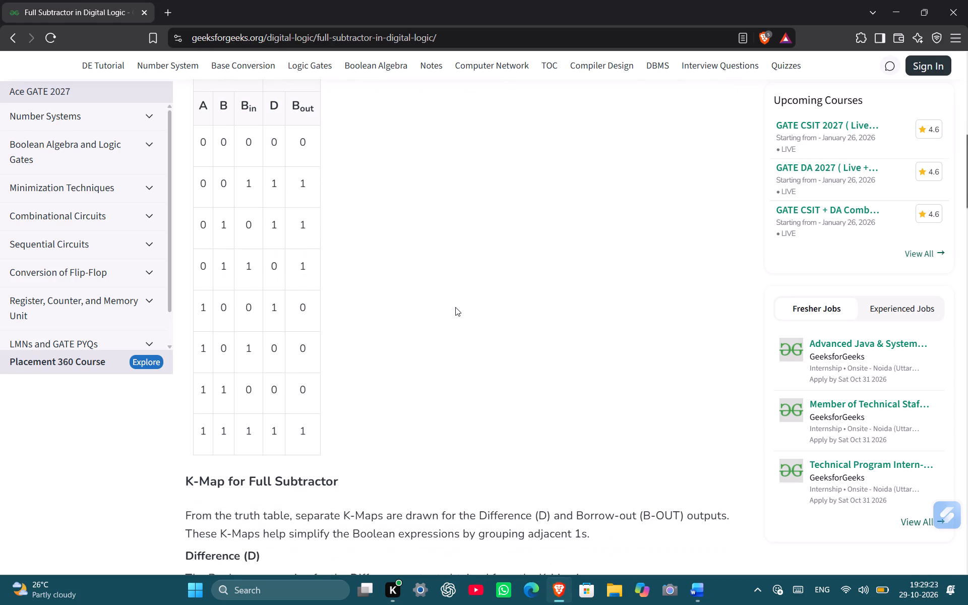
scroll(455, 307, down, 6)
scroll(455, 307, up, 1)
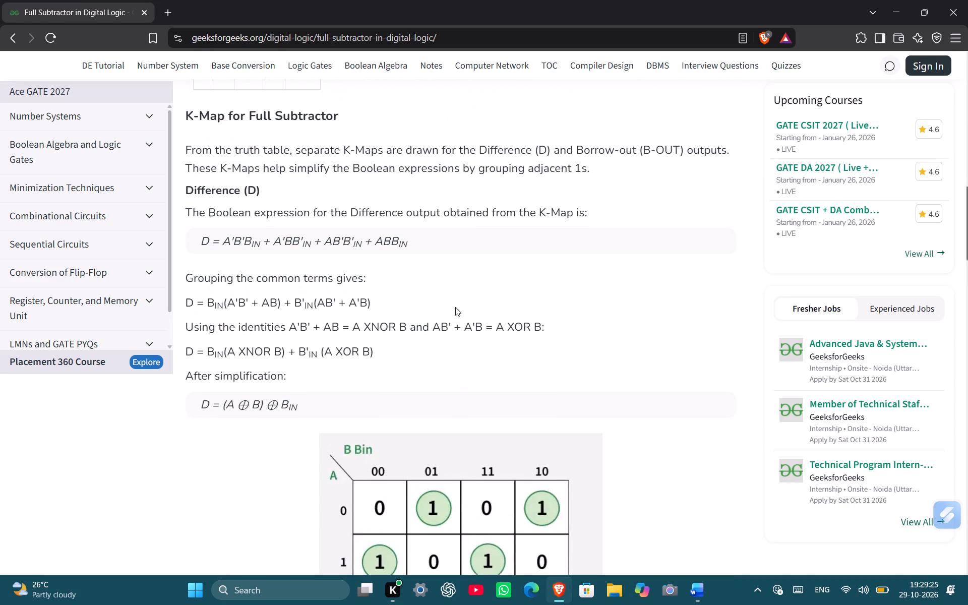
scroll(455, 307, up, 1)
scroll(455, 307, down, 1)
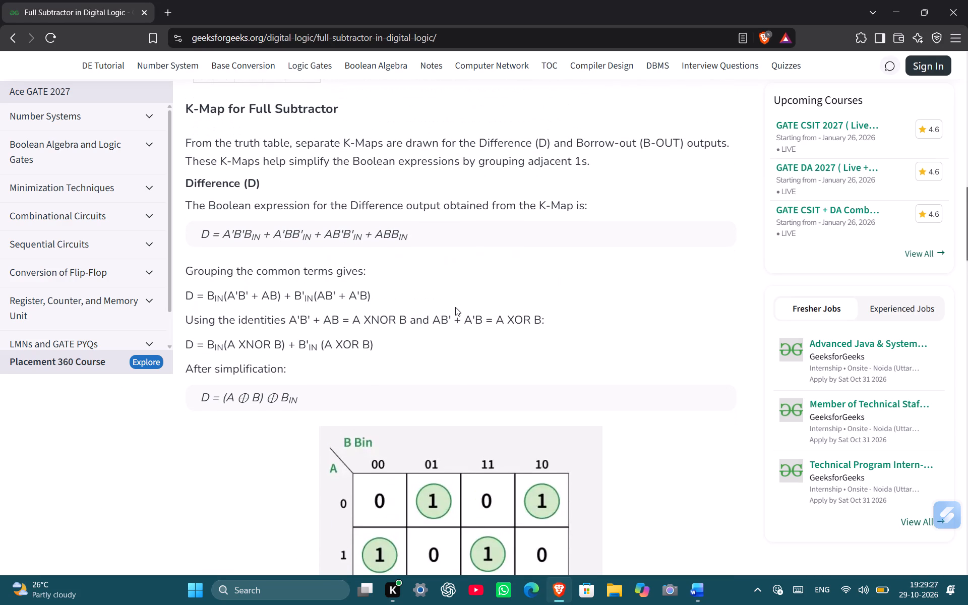
scroll(455, 307, down, 1)
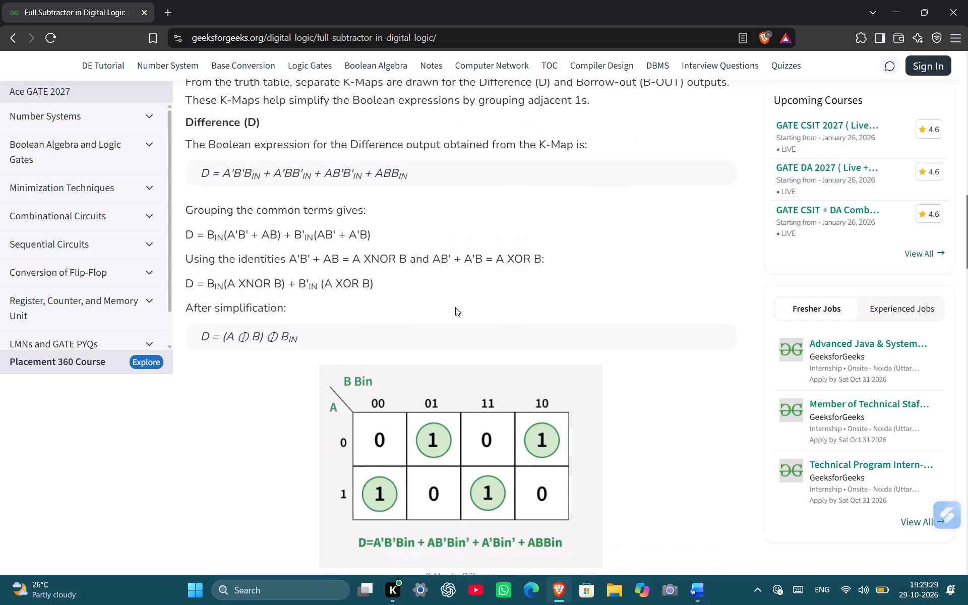
scroll(455, 307, down, 1)
scroll(455, 307, up, 1)
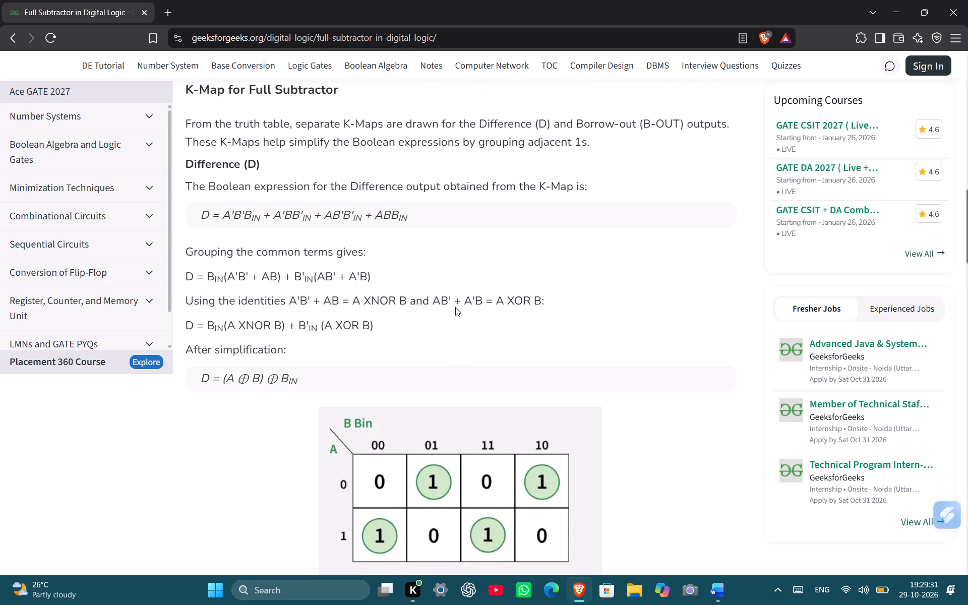
scroll(420, 353, down, 1)
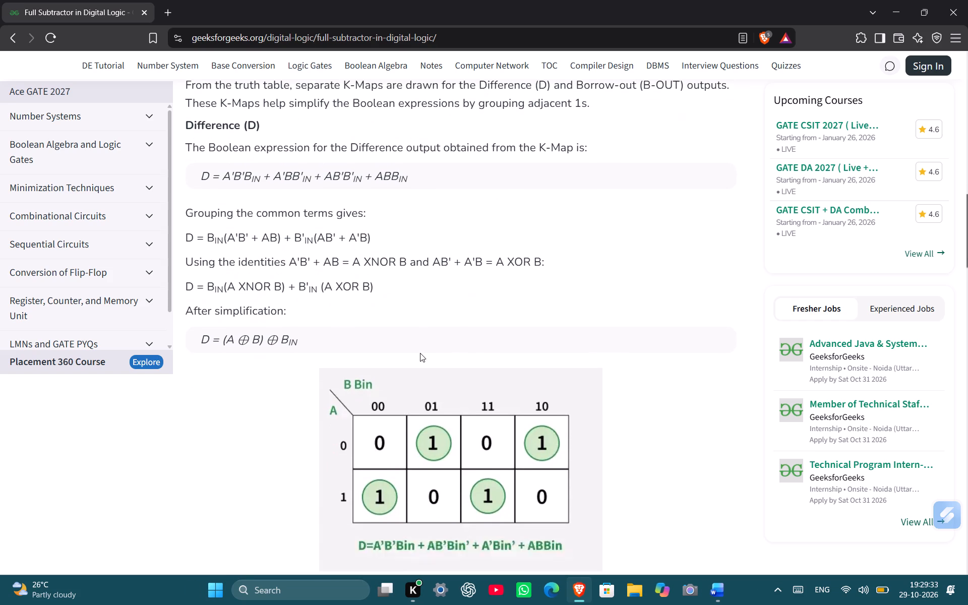
scroll(420, 353, down, 4)
scroll(420, 353, up, 1)
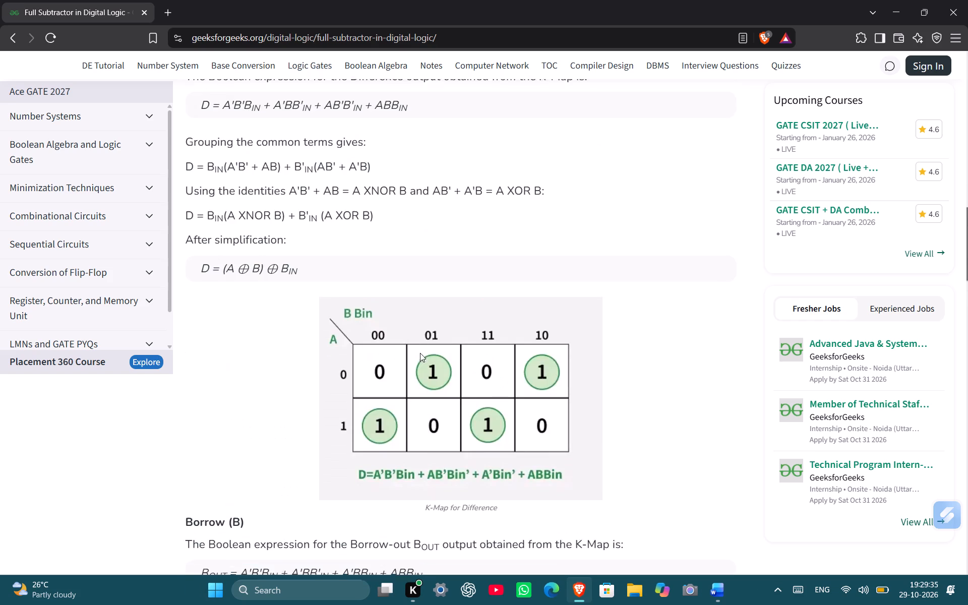
scroll(420, 353, up, 3)
Copy the Applications heading and its bullets, Arithmetic Circuits through Multi-bit Subtractors, from the Full Subtractor article.
scroll(420, 353, down, 4)
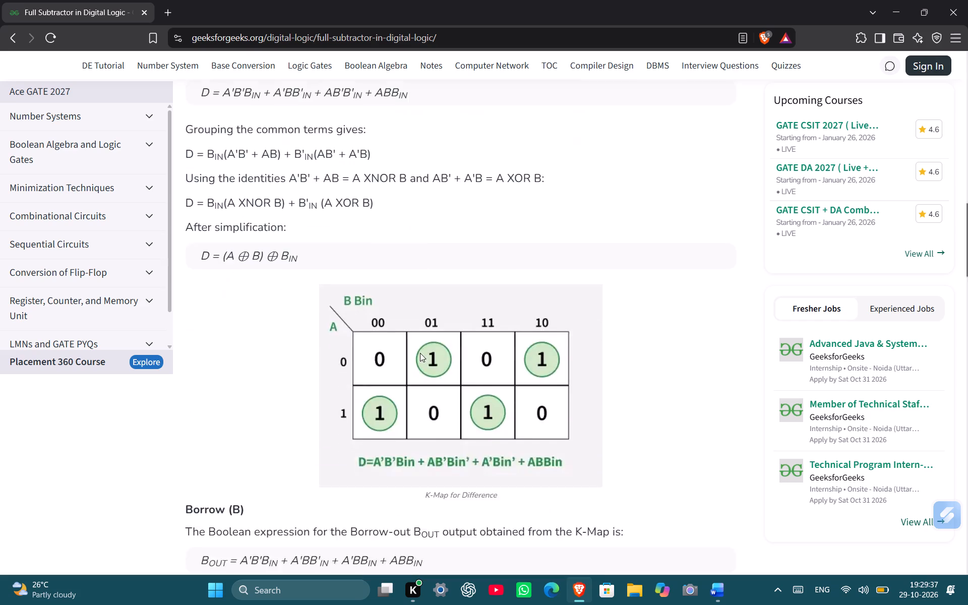
scroll(420, 353, down, 10)
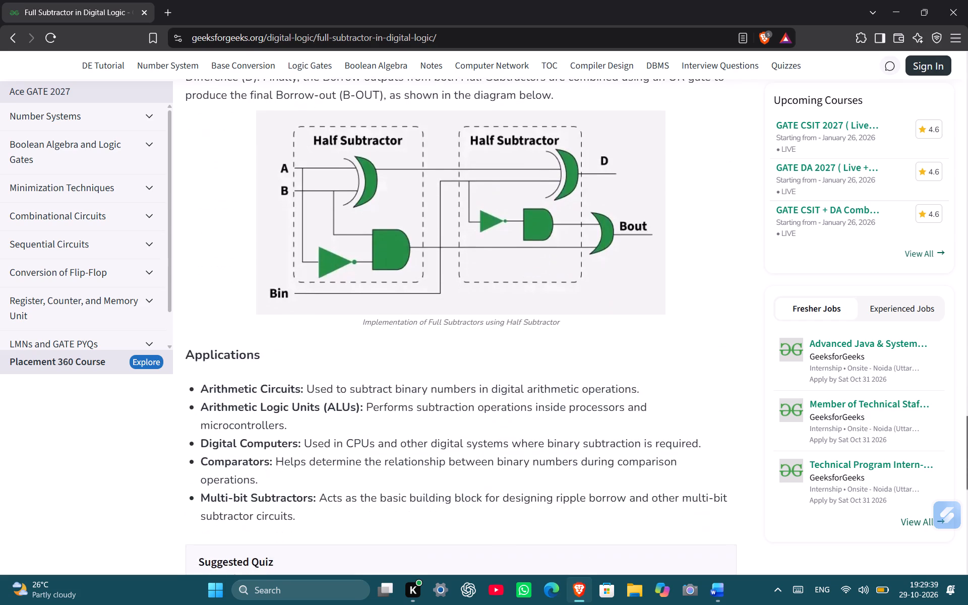
drag(186, 286, 301, 450)
key(ctrl+c)
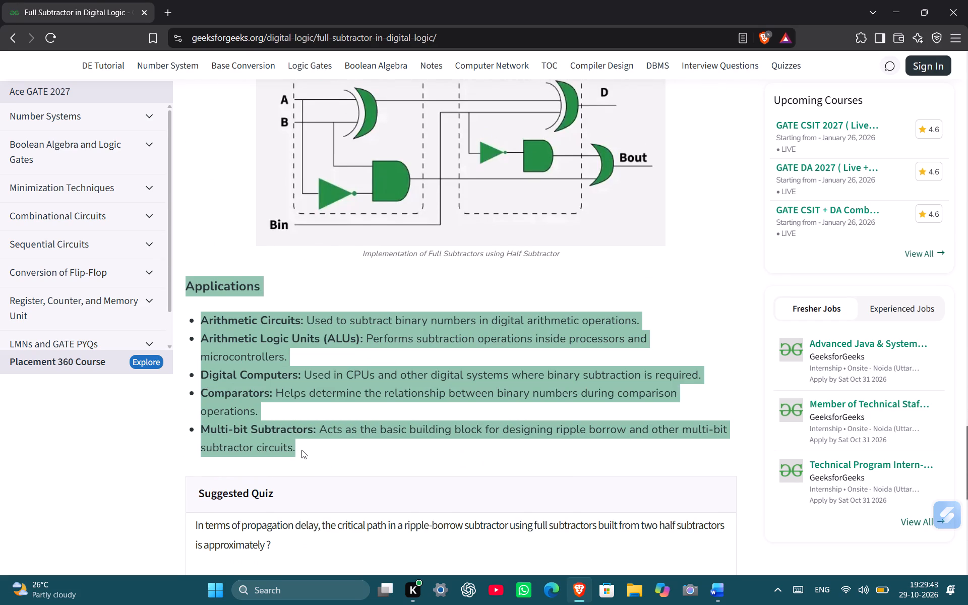
Switch to Word and paste the copied Applications section below the two Full Subtractor truth table pictures.
click(585, 592)
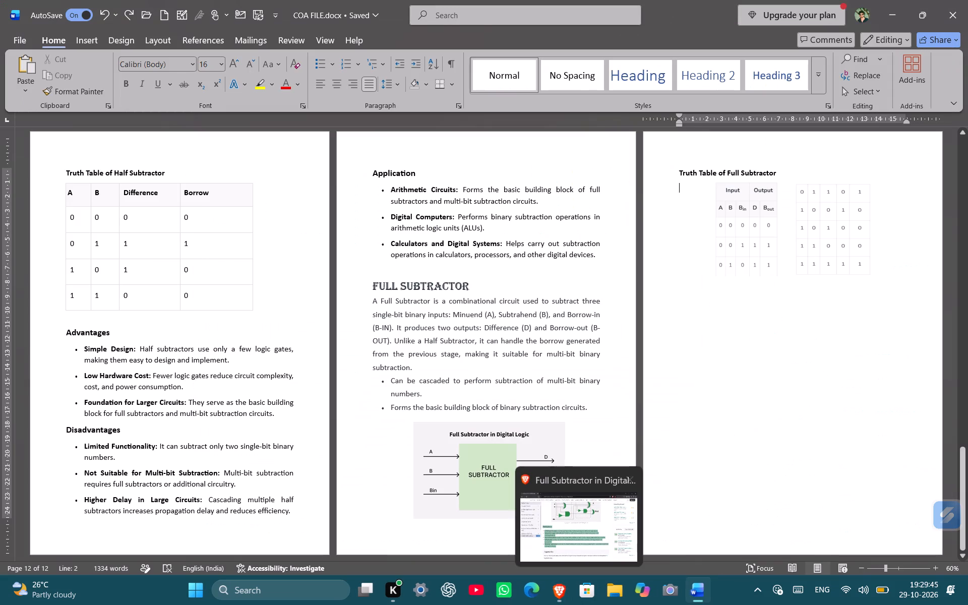
click(737, 300)
click(686, 297)
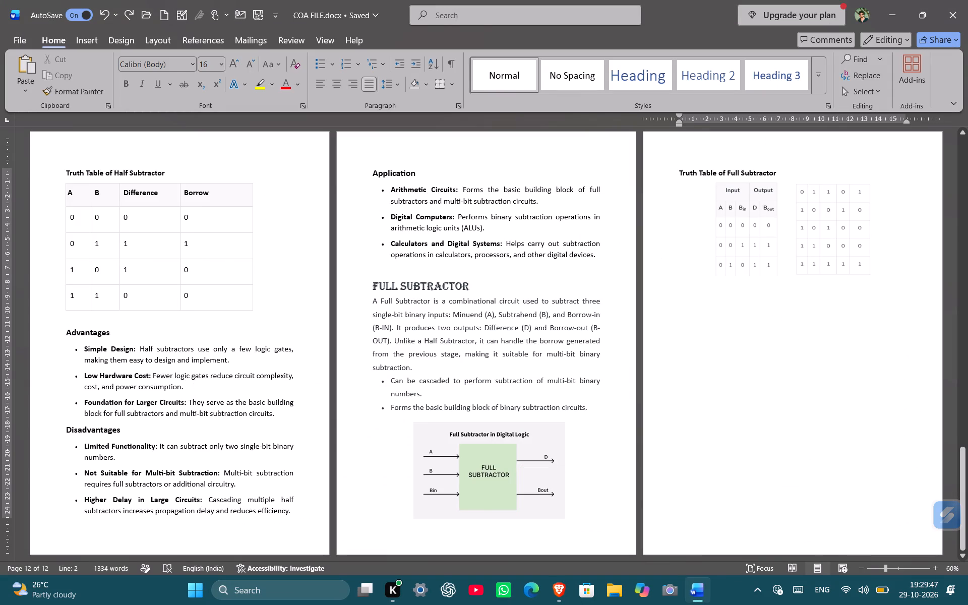
key(Down)
key(Down)
key(Down)
key(Down)
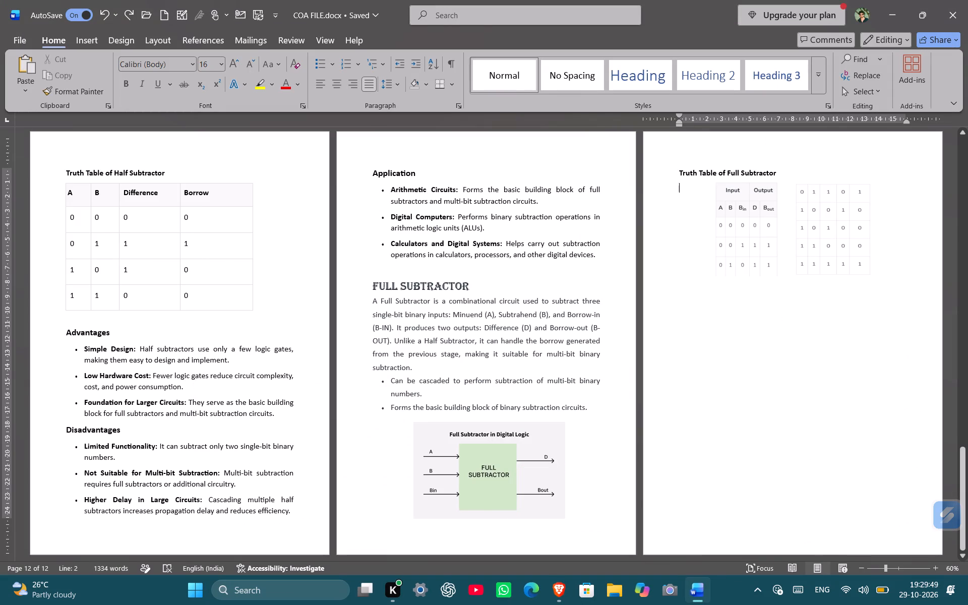
double_click(686, 297)
key(BackSpace)
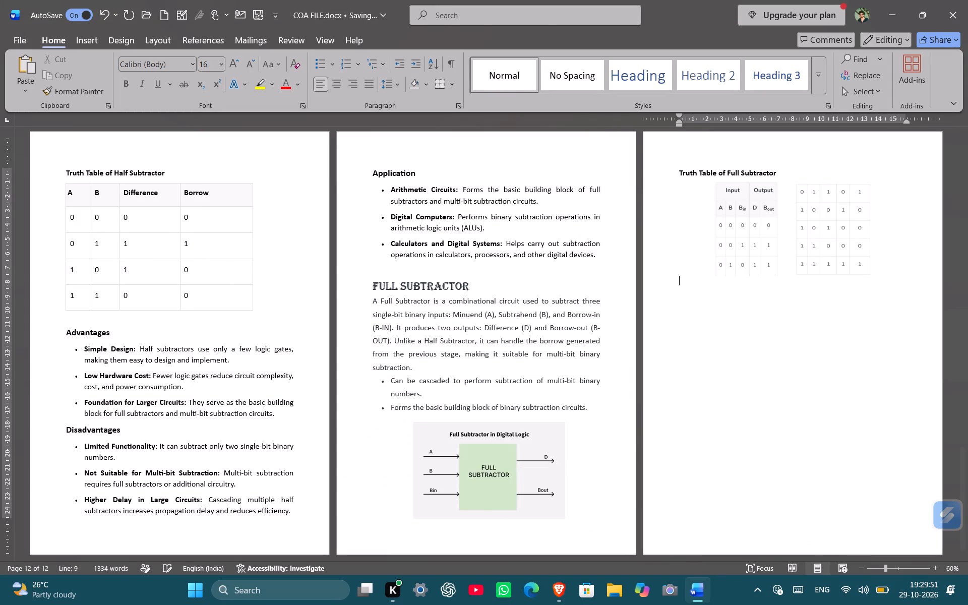
key(ctrl+v)
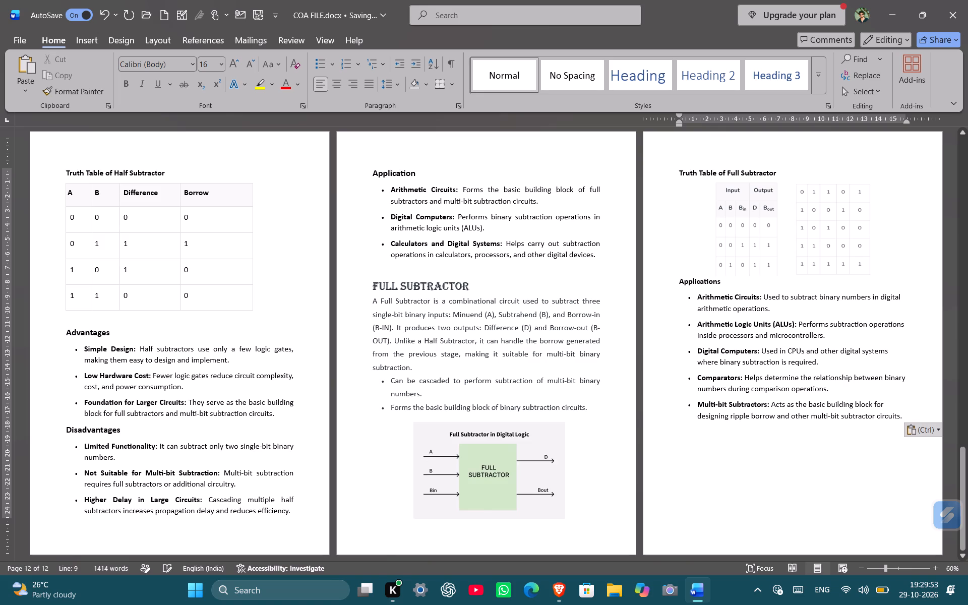
Insert a blank line above the pasted Applications heading to separate it from the truth table pictures.
click(679, 284)
key(Return)
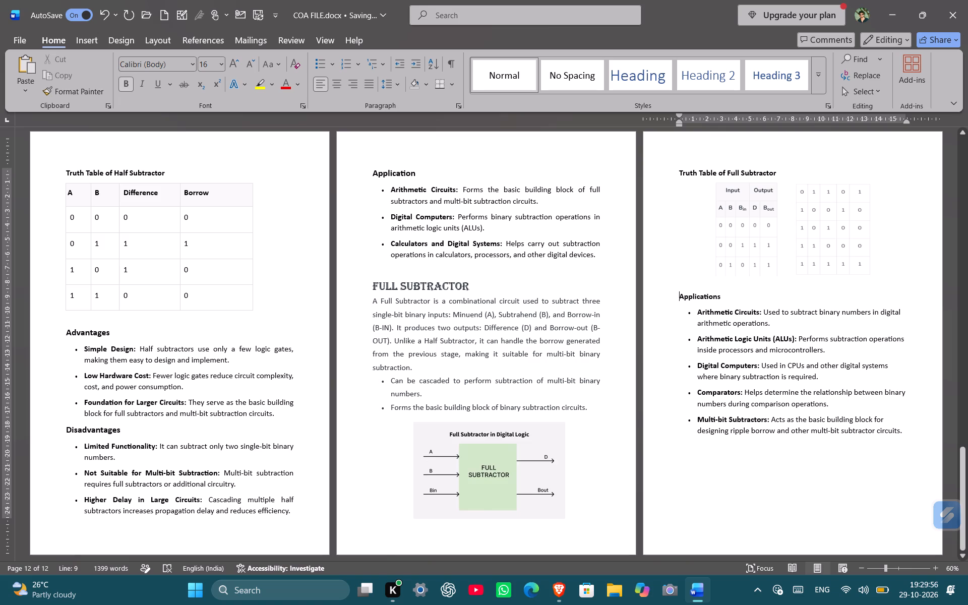
Enlarge the Applications heading of the Full Subtractor section to 18 pt.
drag(725, 295, 669, 296)
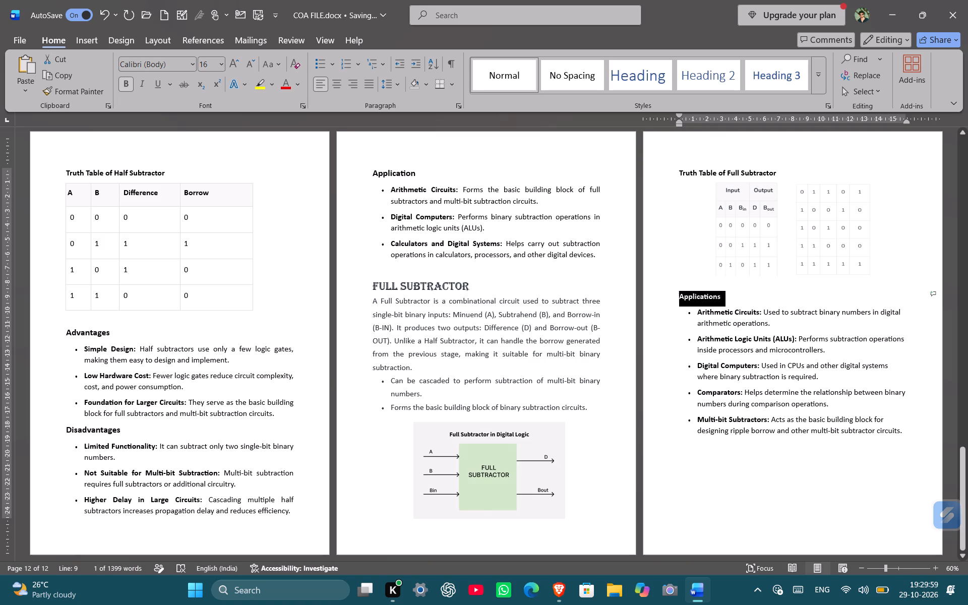
key(ctrl+shift+period)
click(743, 300)
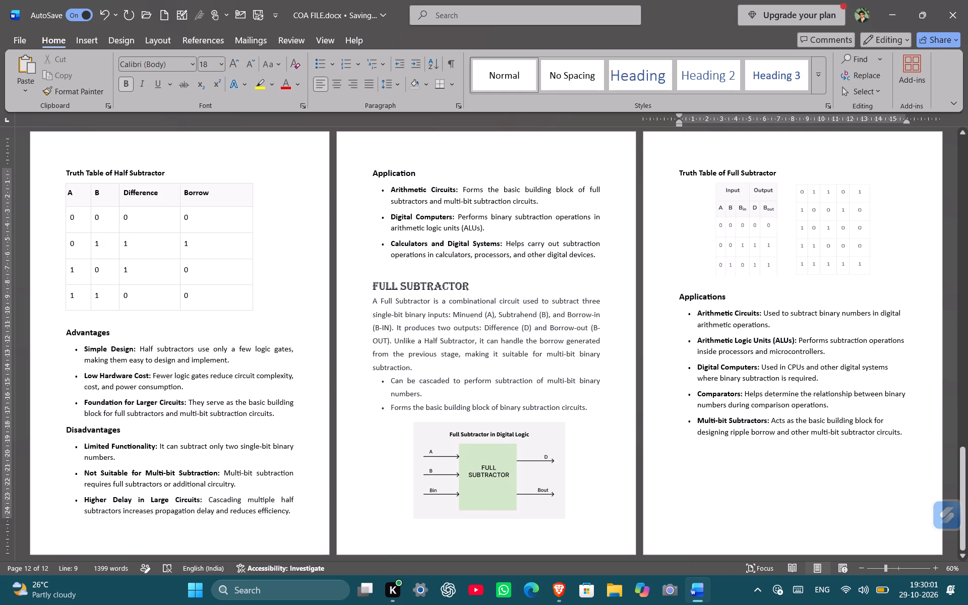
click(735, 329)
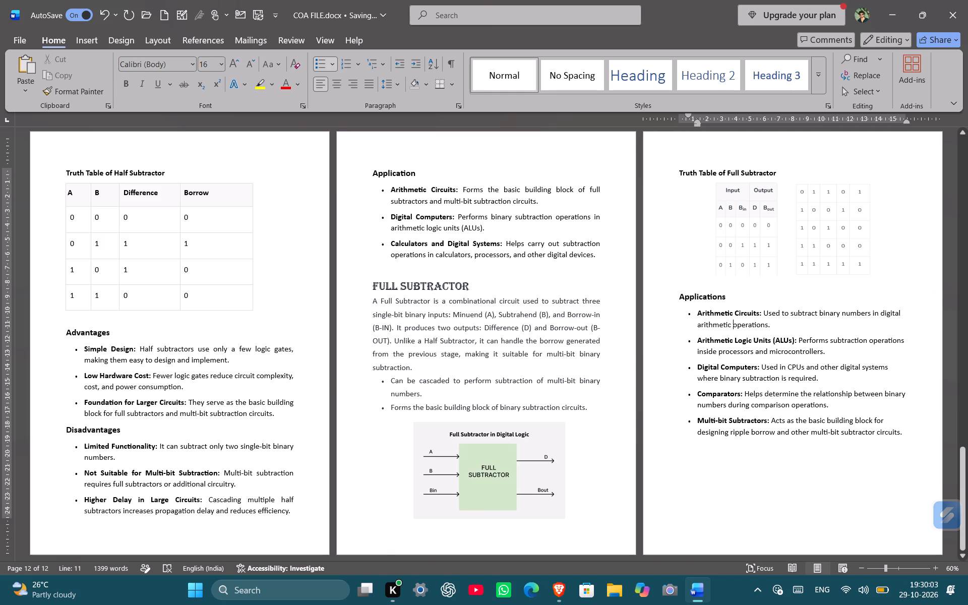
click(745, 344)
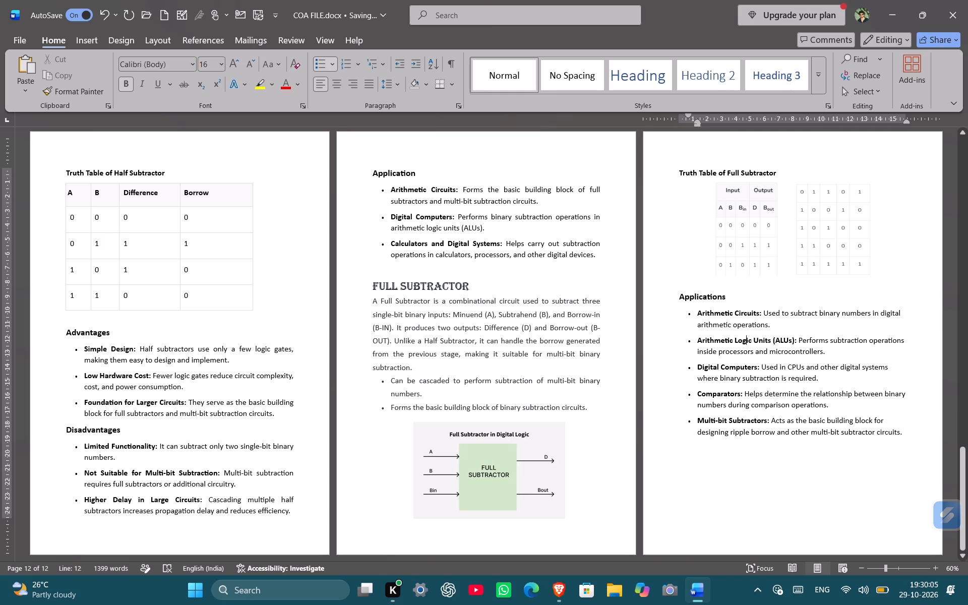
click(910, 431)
Clear all Windows notifications and return to the document.
click(937, 597)
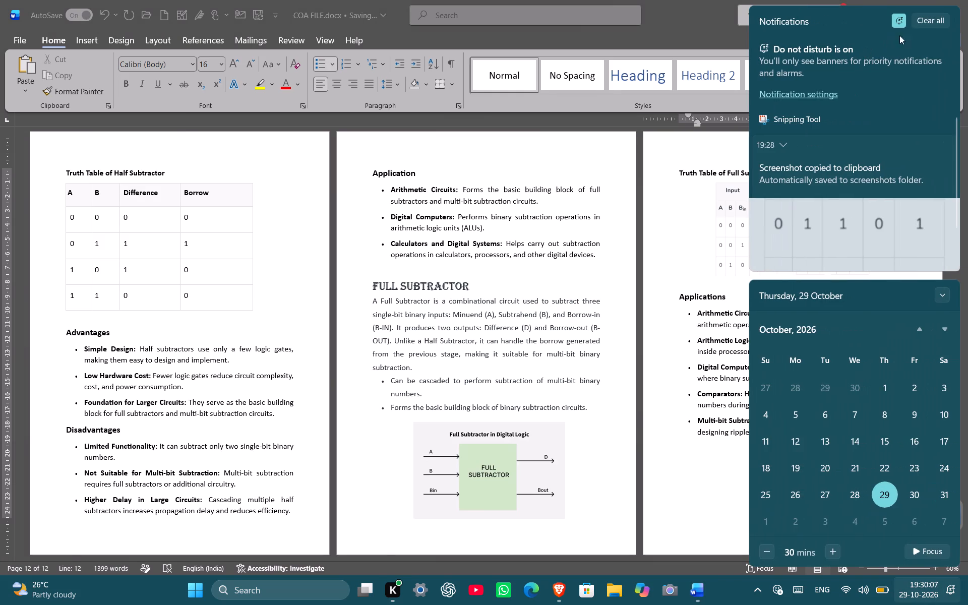
click(931, 20)
click(720, 339)
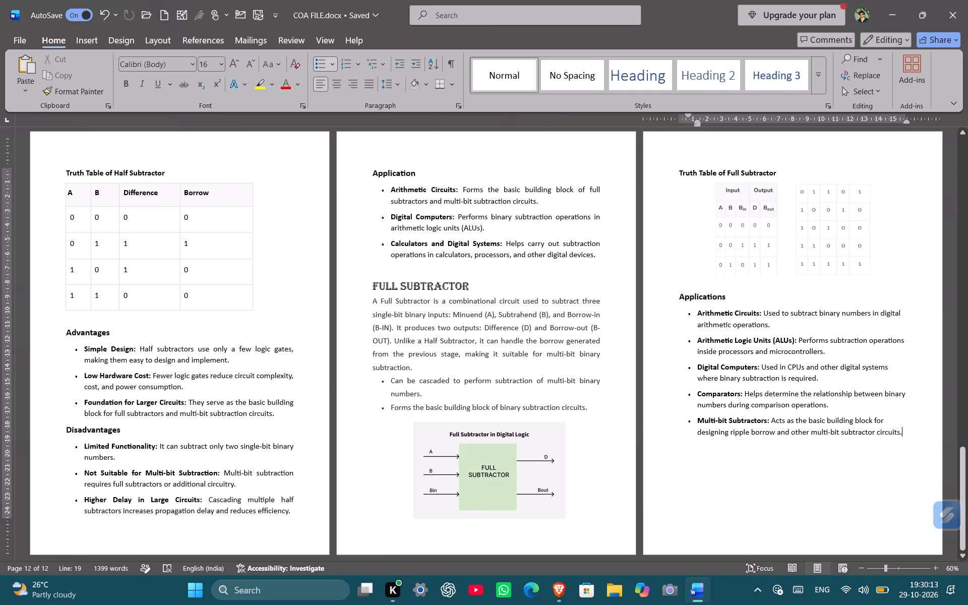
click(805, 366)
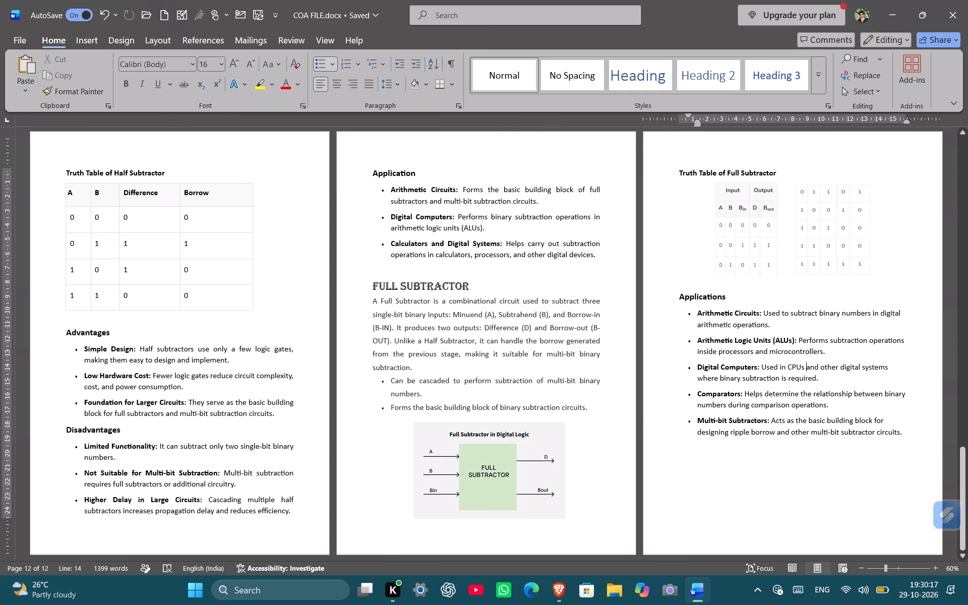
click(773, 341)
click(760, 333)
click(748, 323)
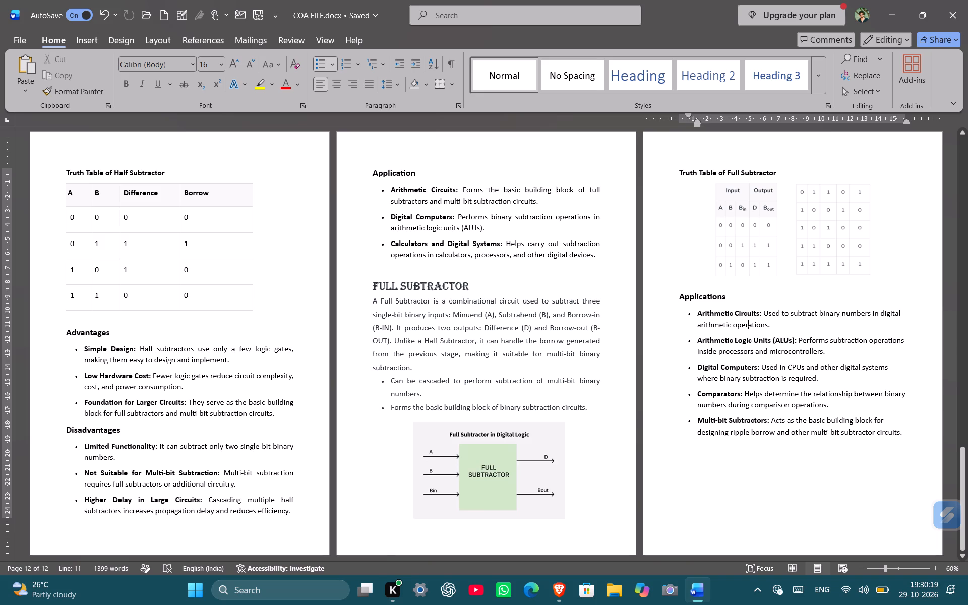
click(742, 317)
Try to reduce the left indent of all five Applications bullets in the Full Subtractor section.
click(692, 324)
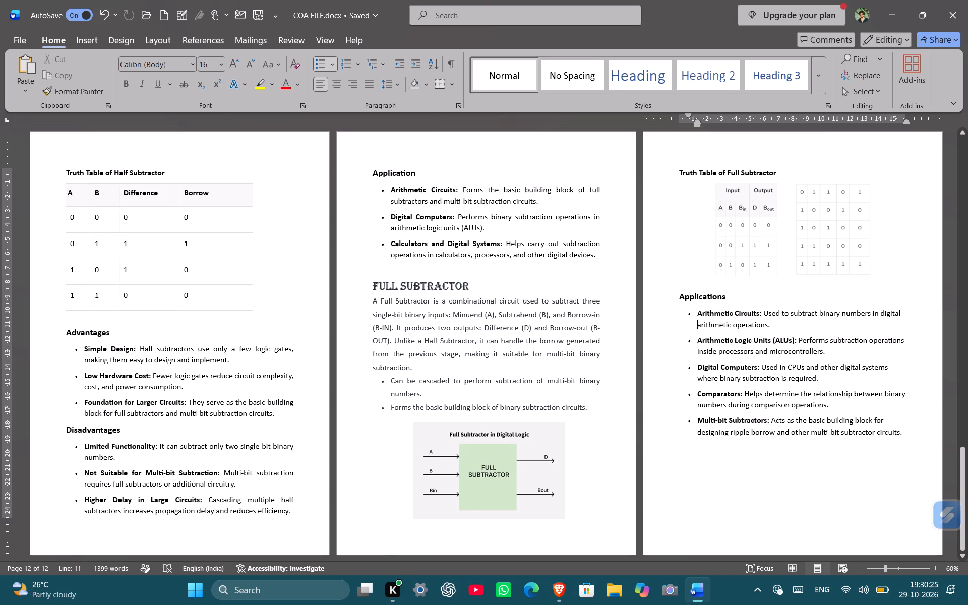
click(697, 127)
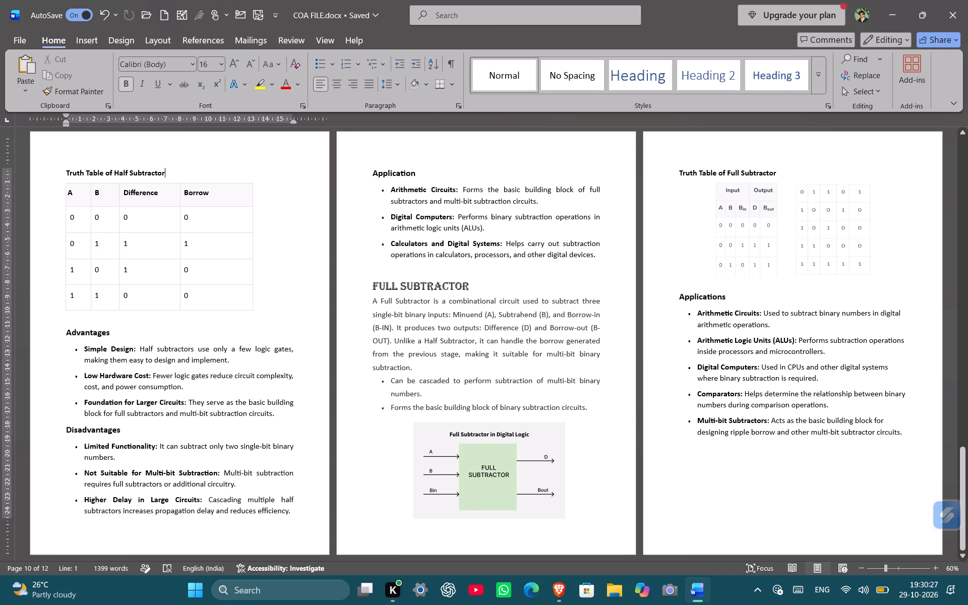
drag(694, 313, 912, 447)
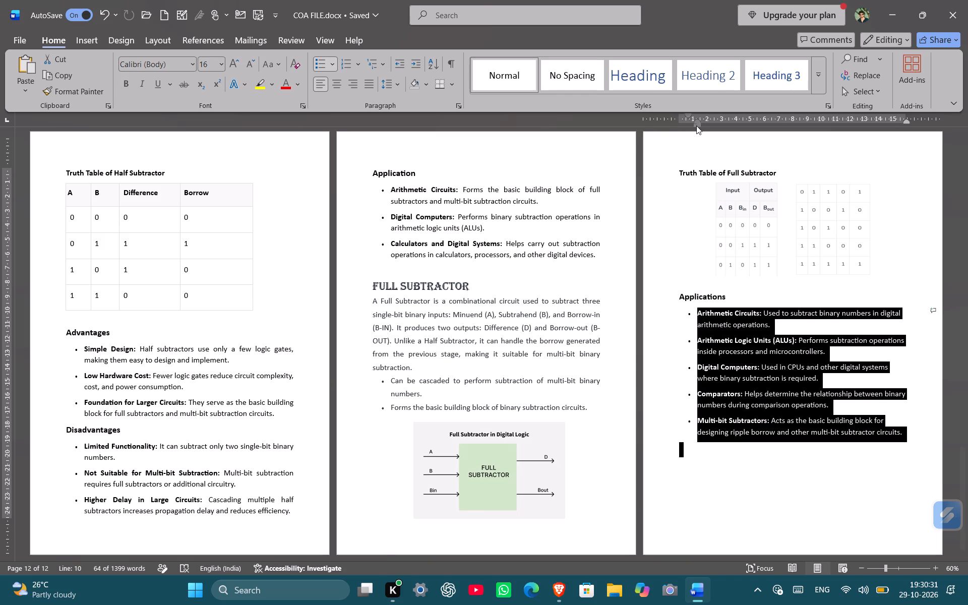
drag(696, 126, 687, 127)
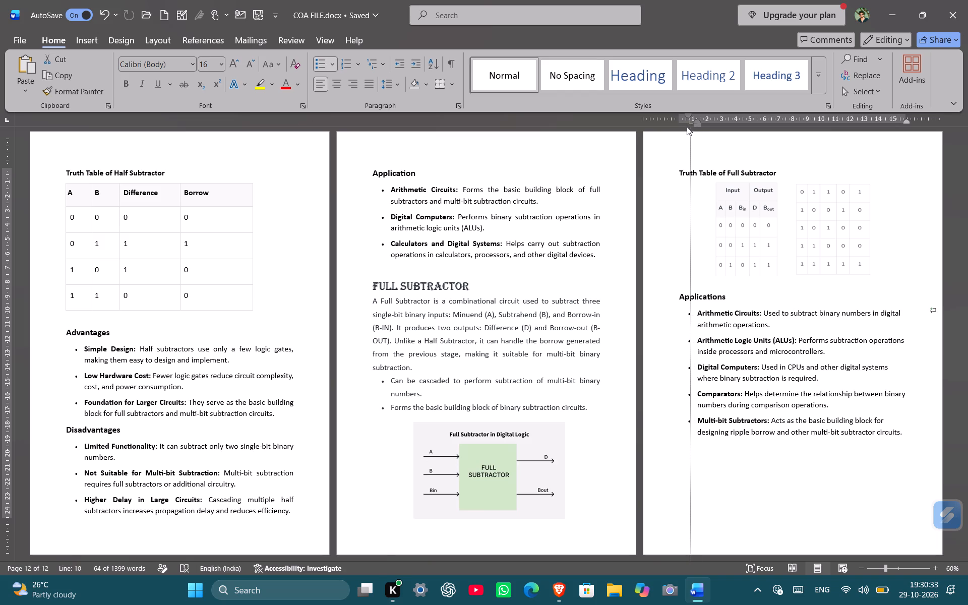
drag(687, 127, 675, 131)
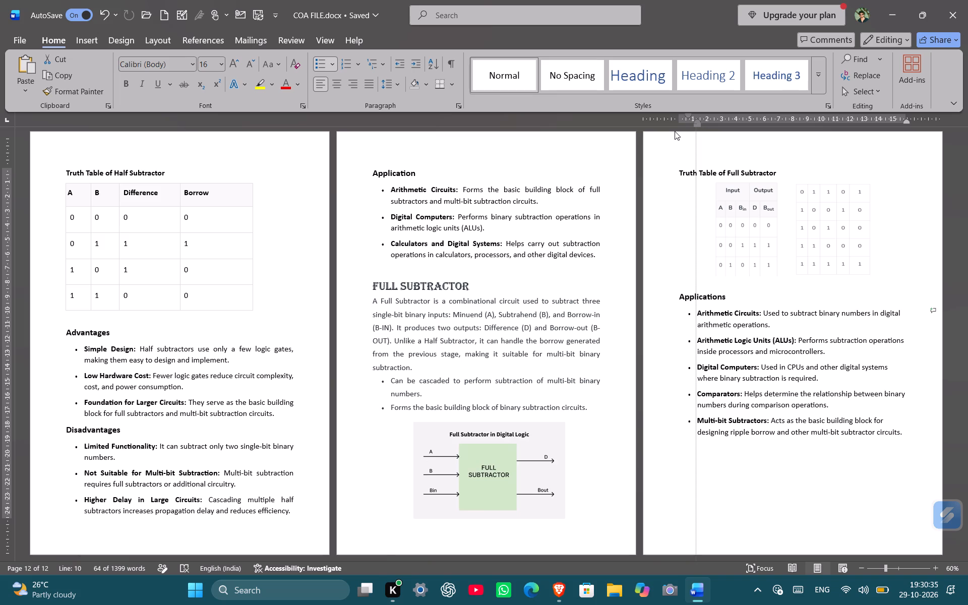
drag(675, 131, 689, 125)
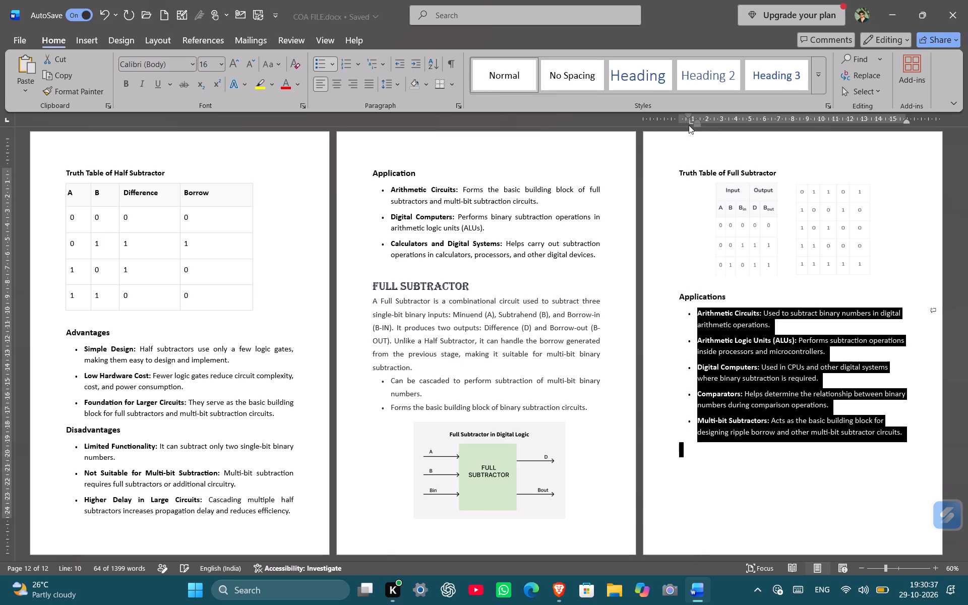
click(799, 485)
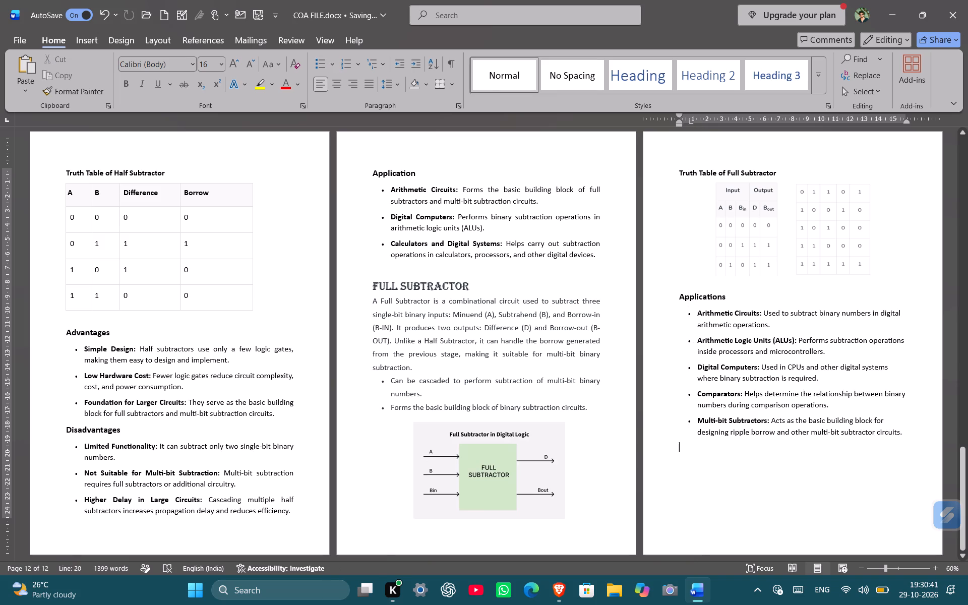
Replace the empty paragraph below the Multi-bit Subtractors bullet with an indented line that has no bullet.
click(782, 450)
scroll(782, 450, down, 1)
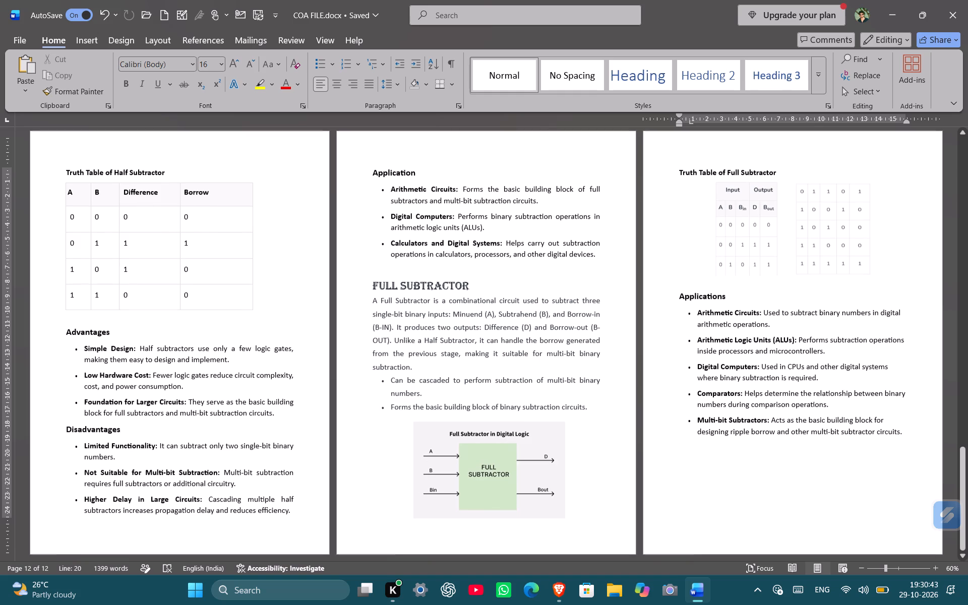
scroll(782, 450, down, 1)
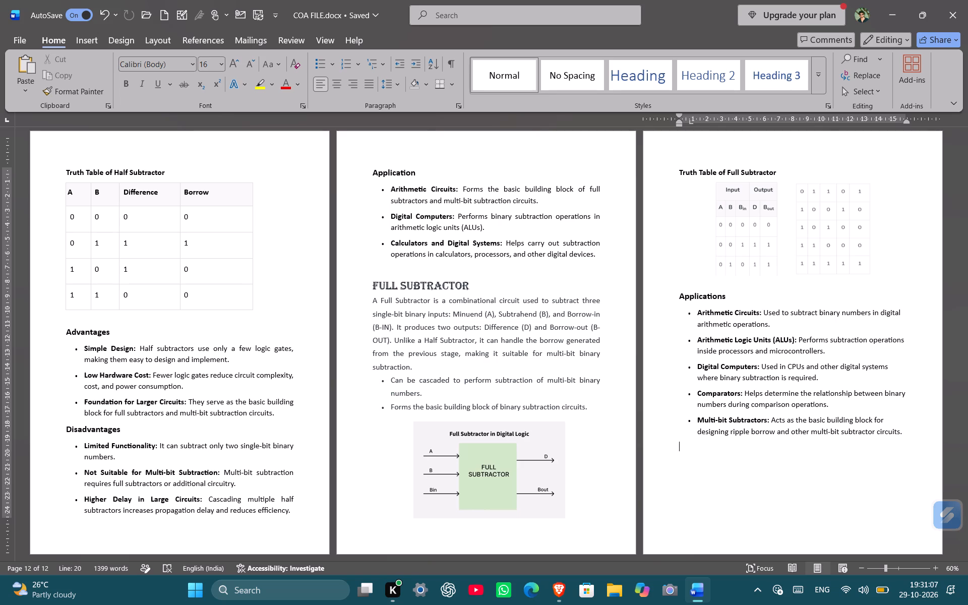
key(BackSpace)
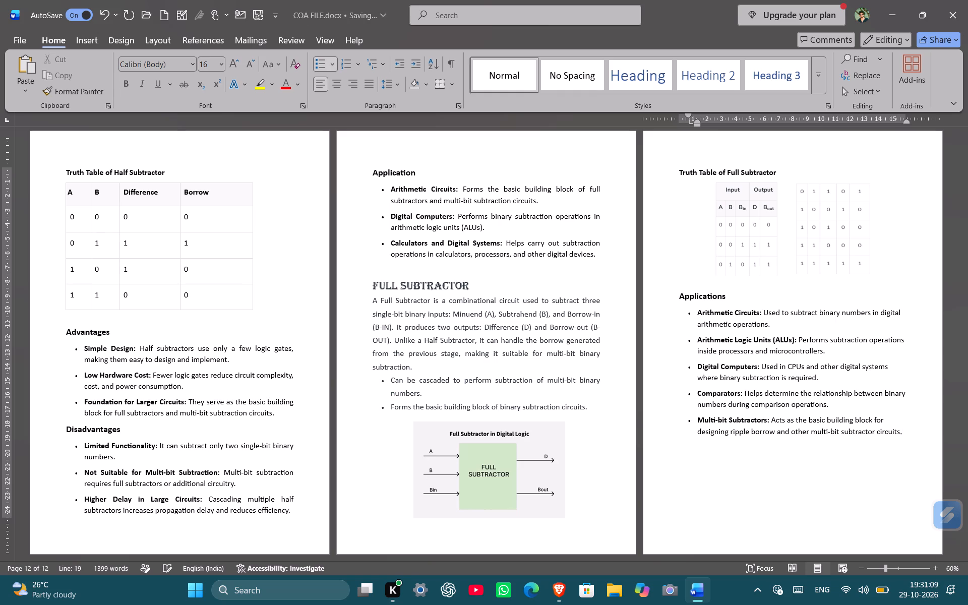
key(Return)
key(BackSpace)
key(BackSpace)
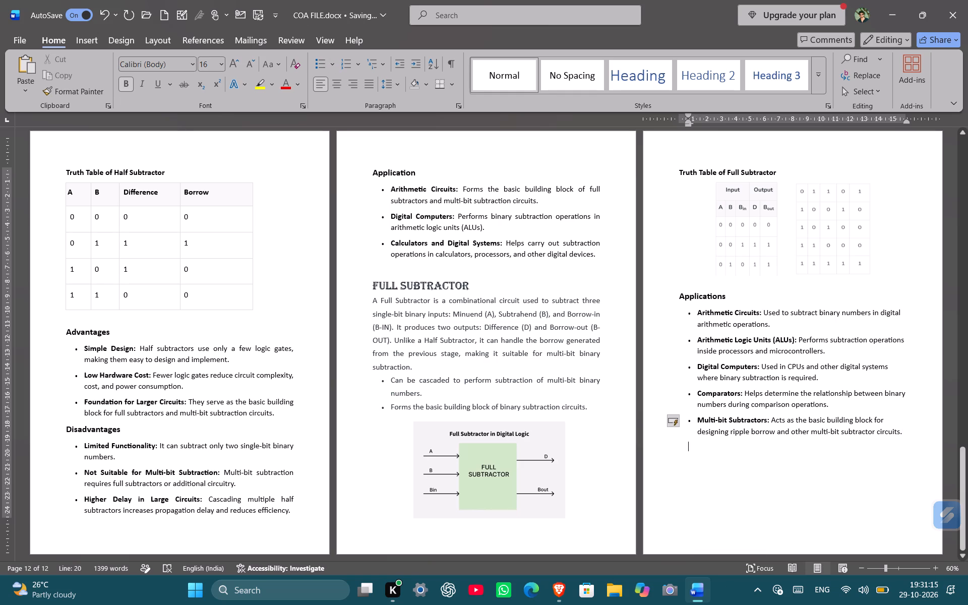
Review the document from the logic gate sections through to the Full Subtractor pages at the end.
scroll(433, 287, up, 3)
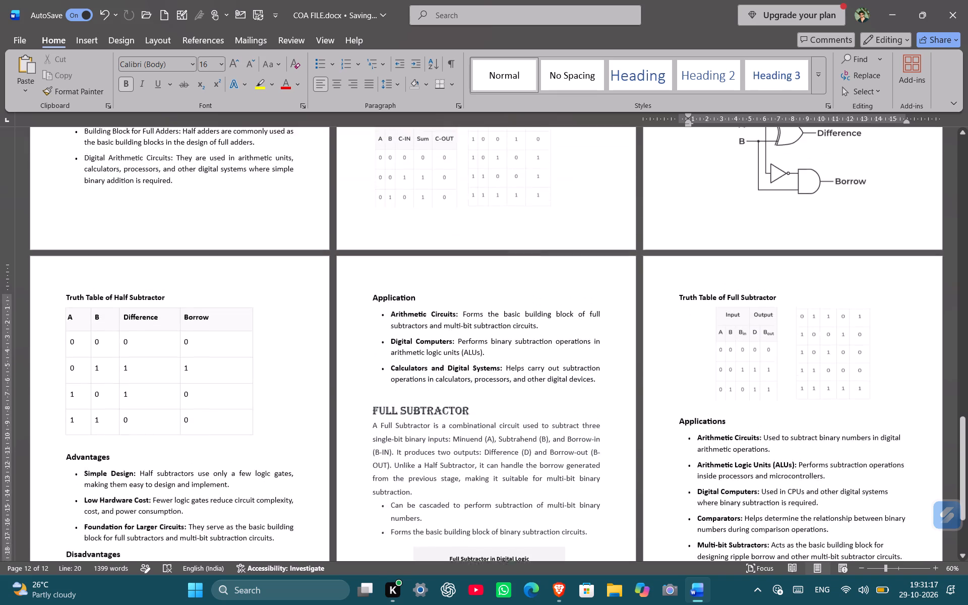
scroll(433, 287, up, 1)
scroll(433, 287, right, 3)
scroll(433, 287, up, 10)
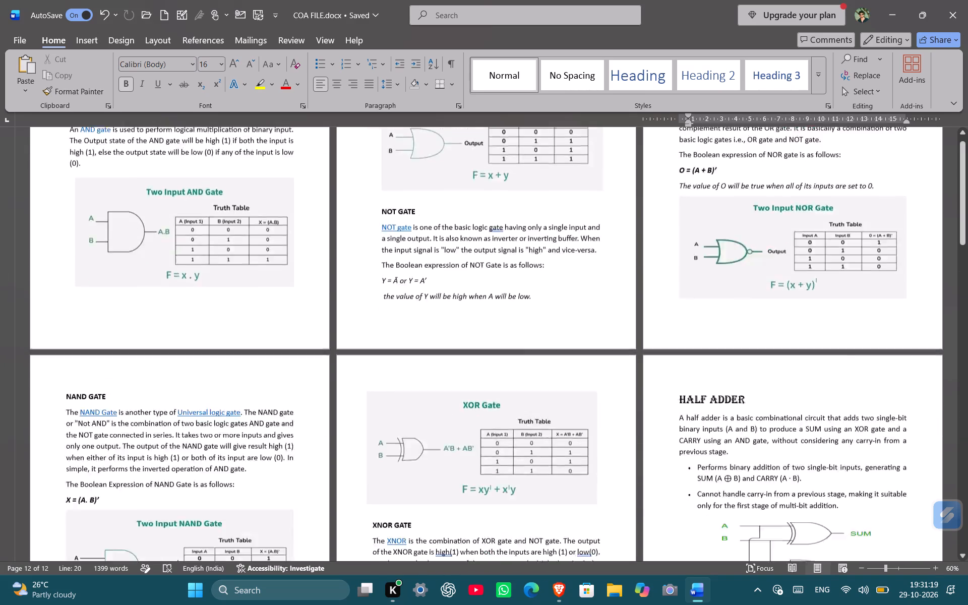
scroll(433, 287, up, 4)
scroll(433, 287, down, 20)
scroll(433, 287, down, 18)
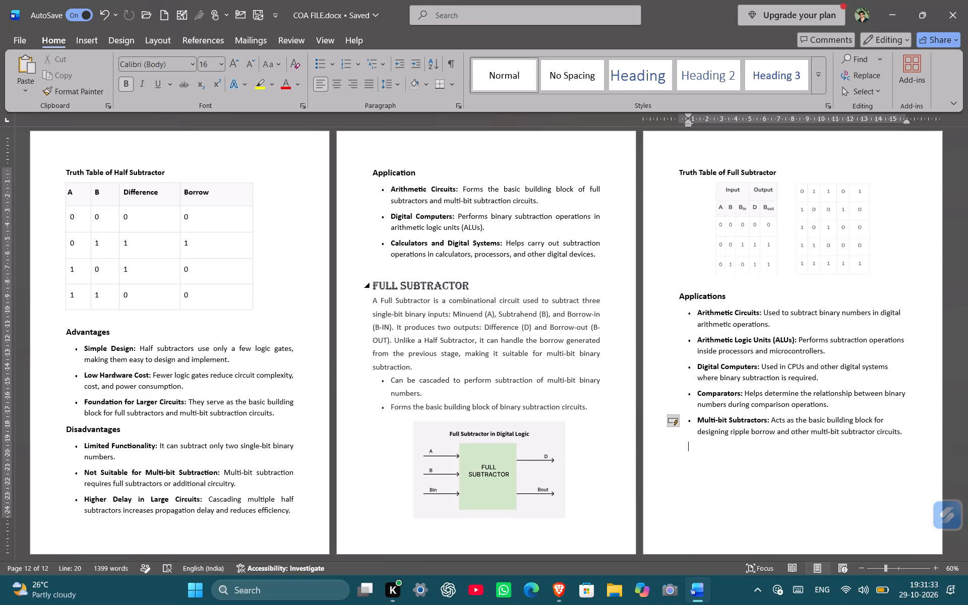
scroll(433, 287, down, 2)
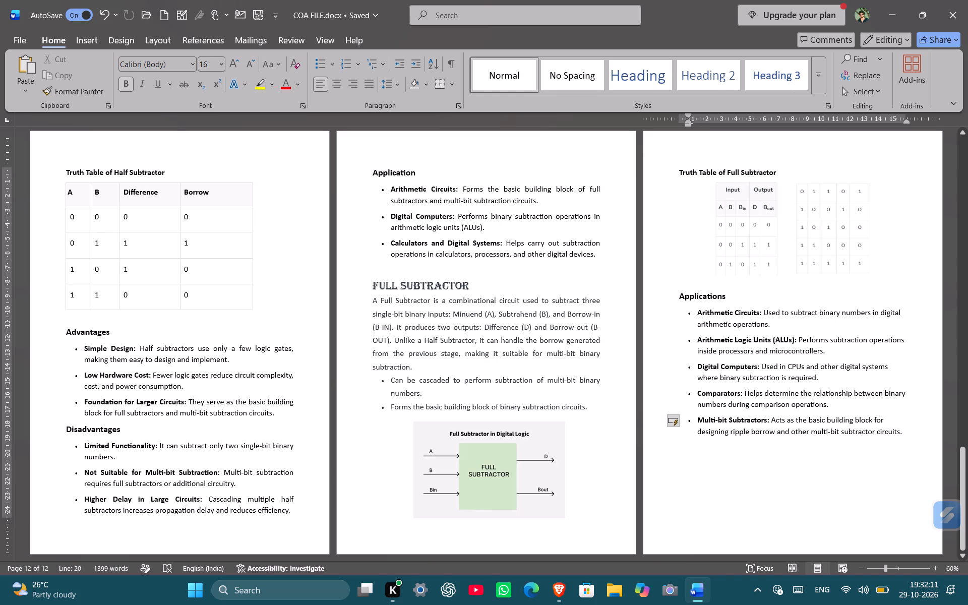
scroll(714, 450, down, 1)
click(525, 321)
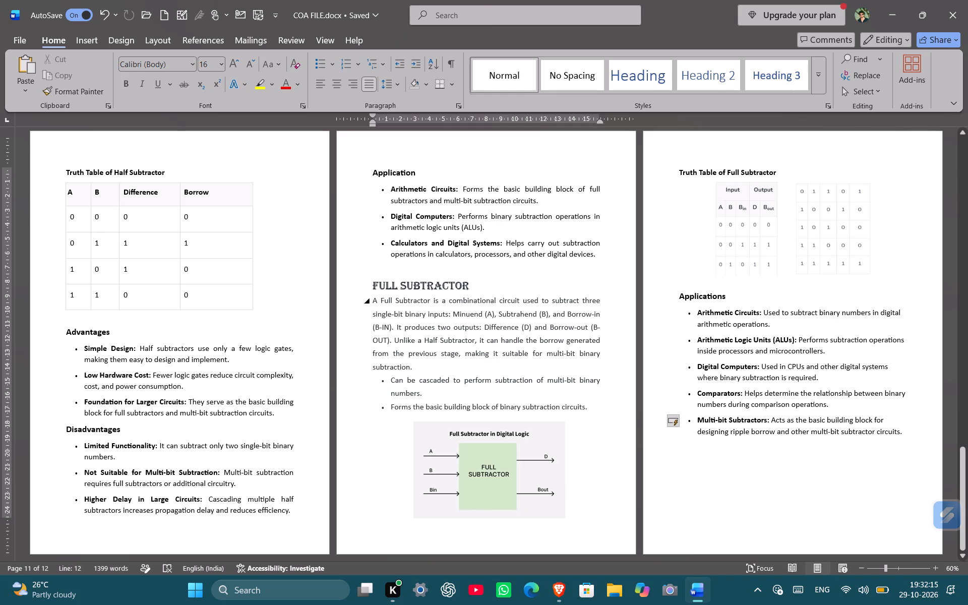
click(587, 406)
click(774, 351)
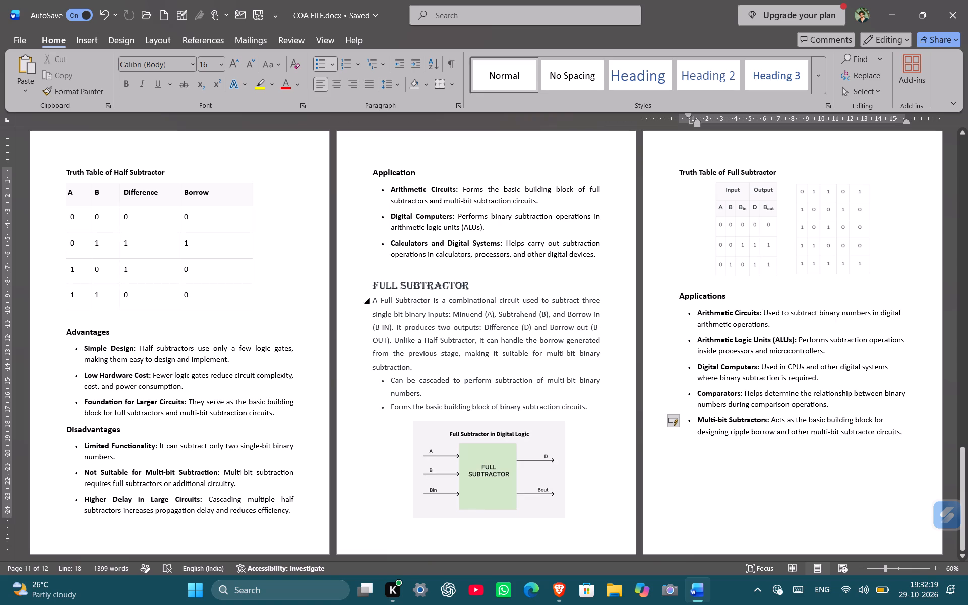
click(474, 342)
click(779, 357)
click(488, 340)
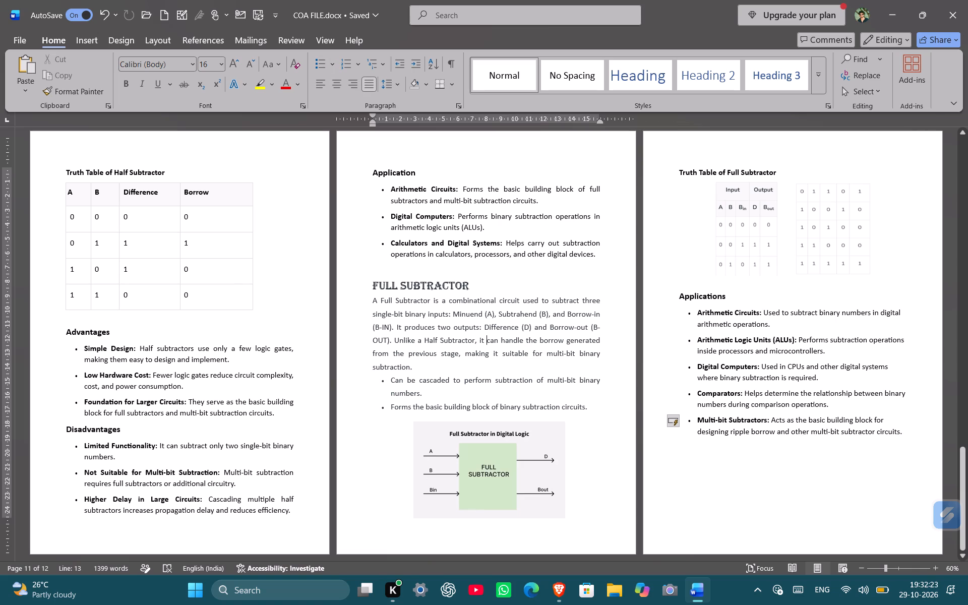
Check the end of the Full Subtractor article in Brave against the document, and review the document's pages through to the last one.
click(715, 447)
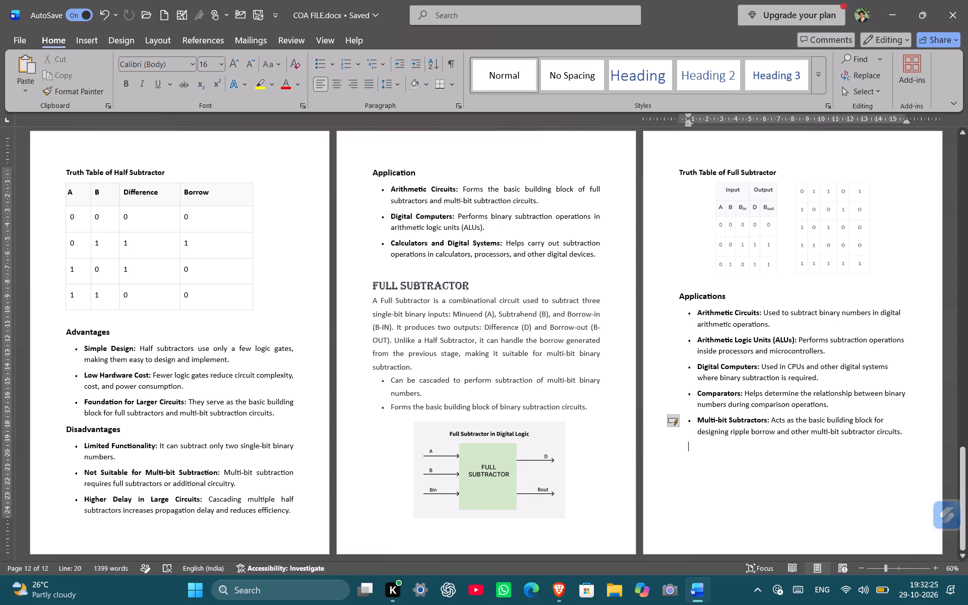
click(568, 585)
scroll(462, 359, down, 1)
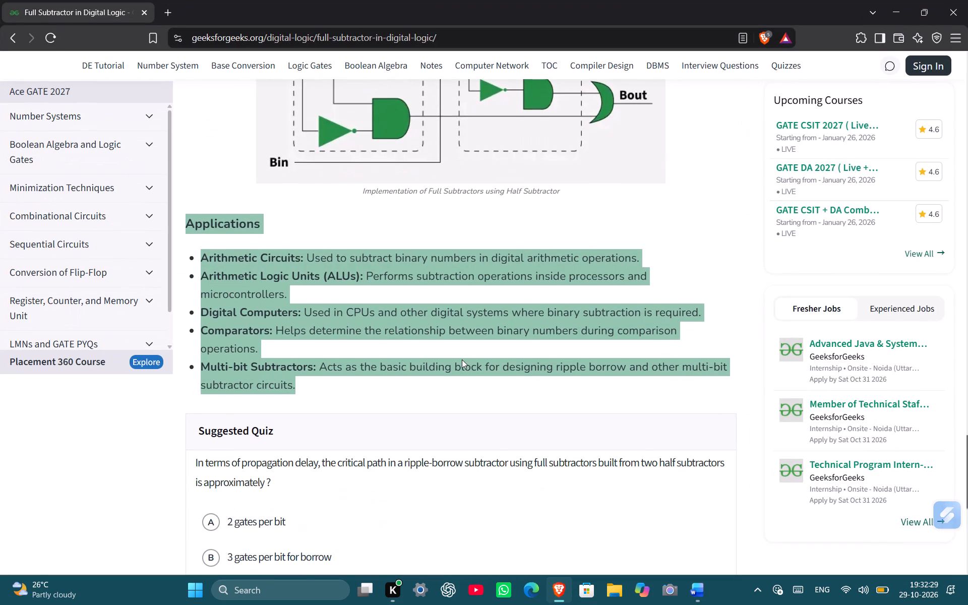
click(458, 406)
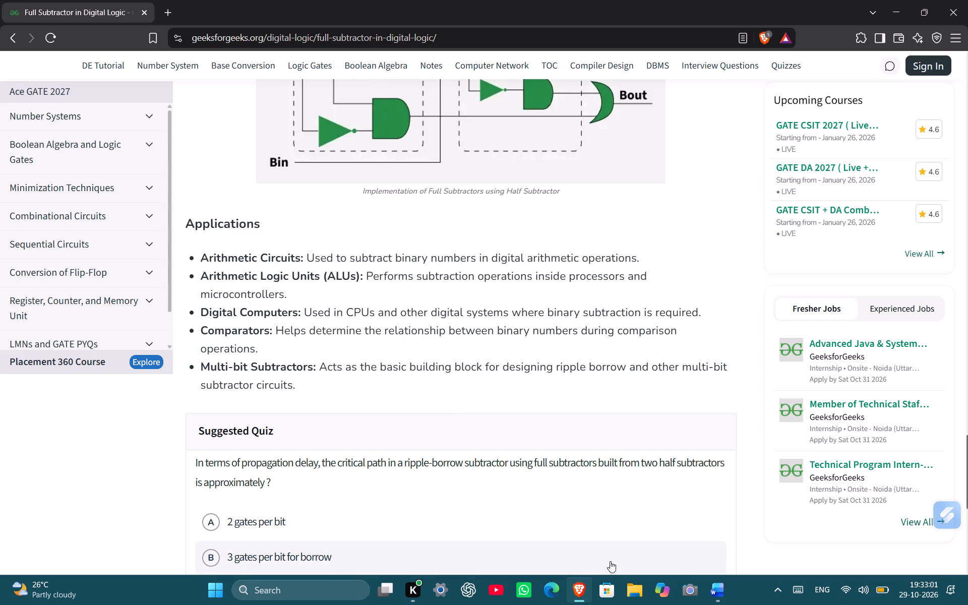
click(712, 581)
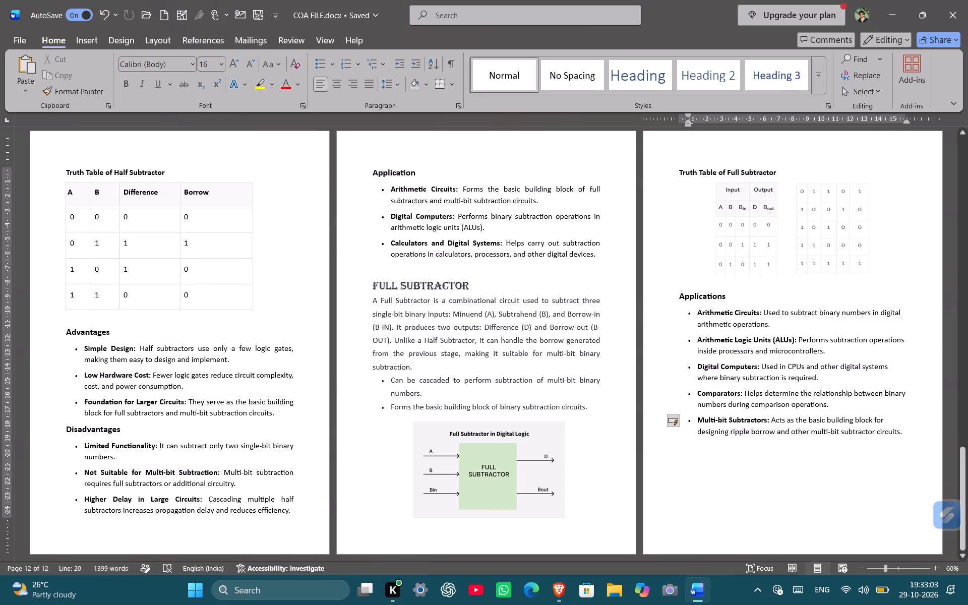
scroll(553, 408, down, 3)
scroll(553, 408, up, 10)
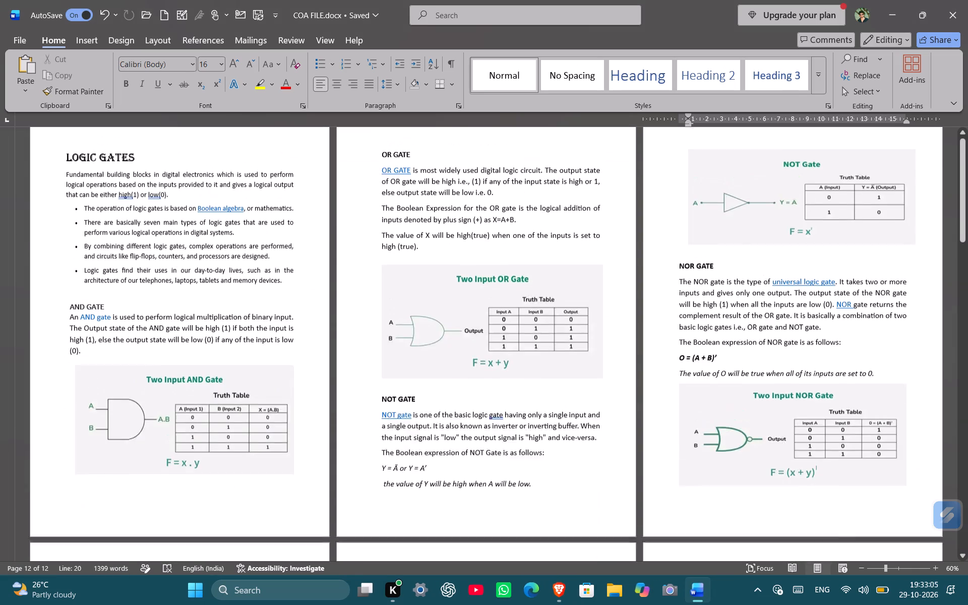
scroll(553, 408, up, 9)
scroll(553, 408, down, 7)
scroll(553, 408, up, 8)
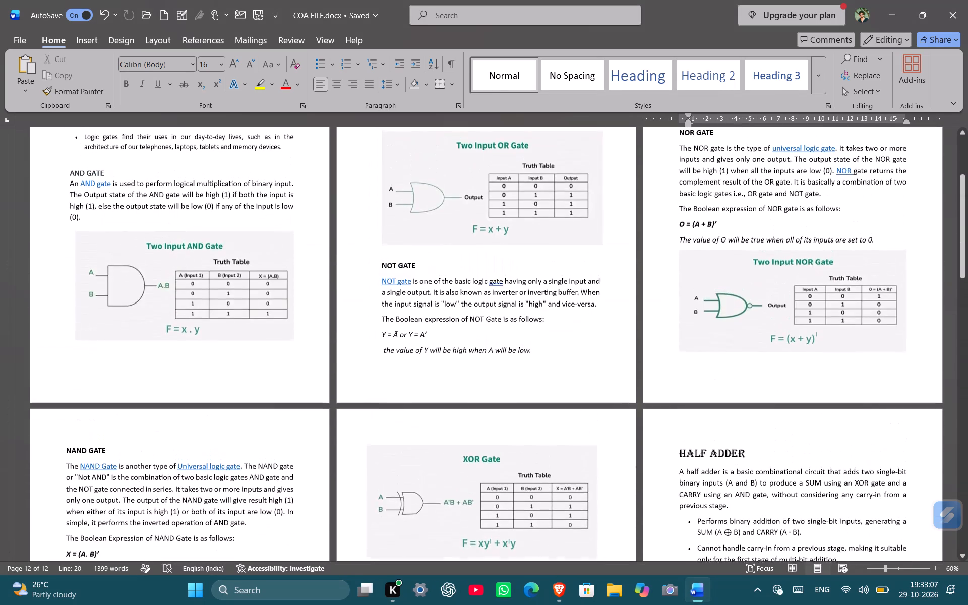
scroll(563, 422, down, 12)
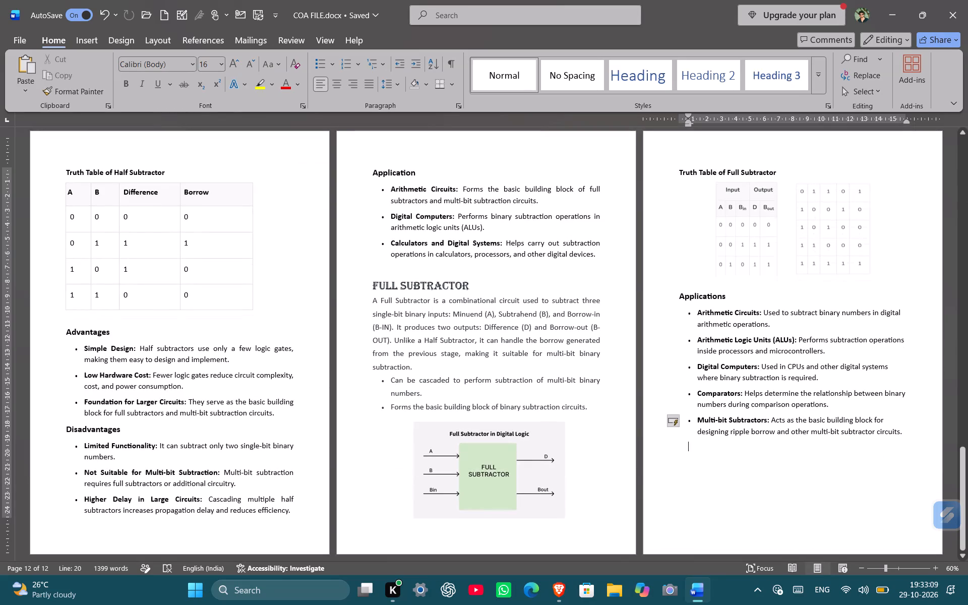
key(Return)
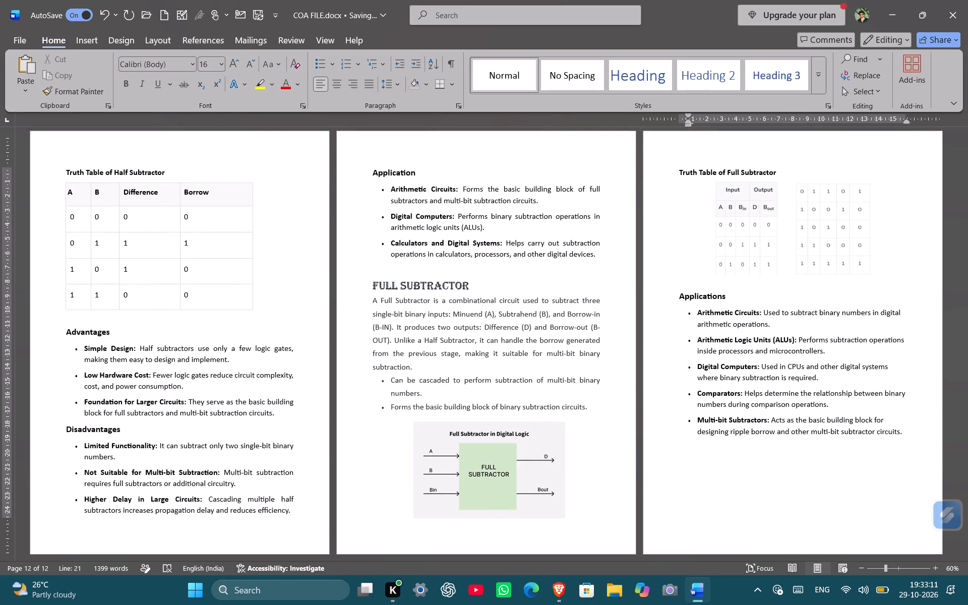
key(BackSpace)
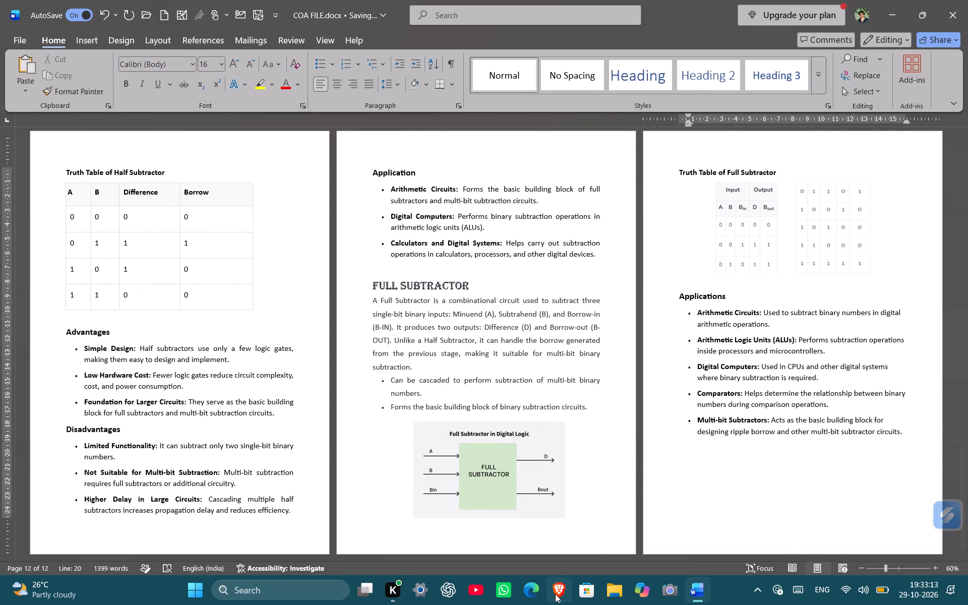
Examine the Full Subtractor article in Brave, from its logic circuit and half-subtractor implementation to the page end, for remaining content.
click(555, 594)
scroll(351, 337, down, 2)
scroll(351, 337, up, 2)
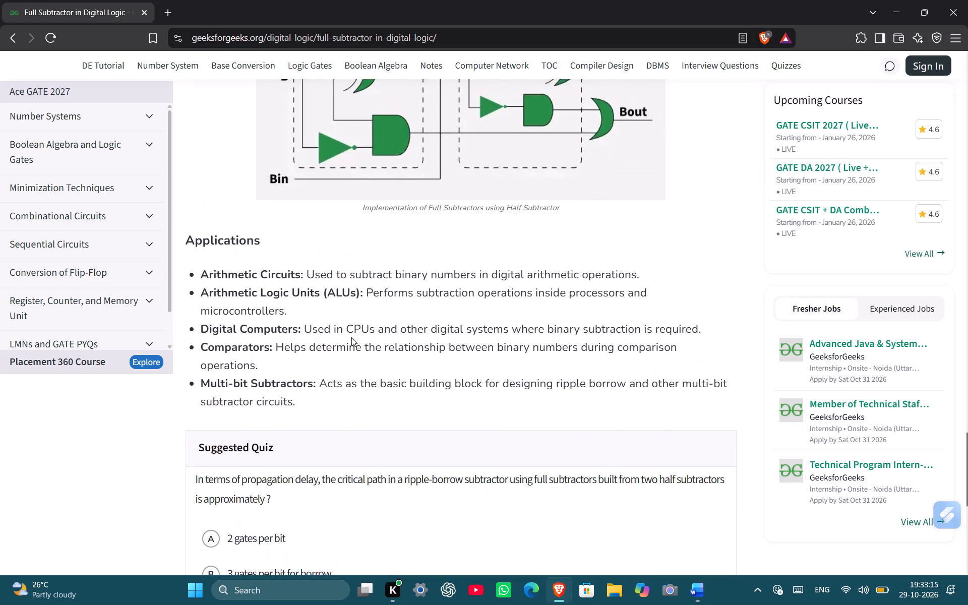
scroll(351, 337, up, 6)
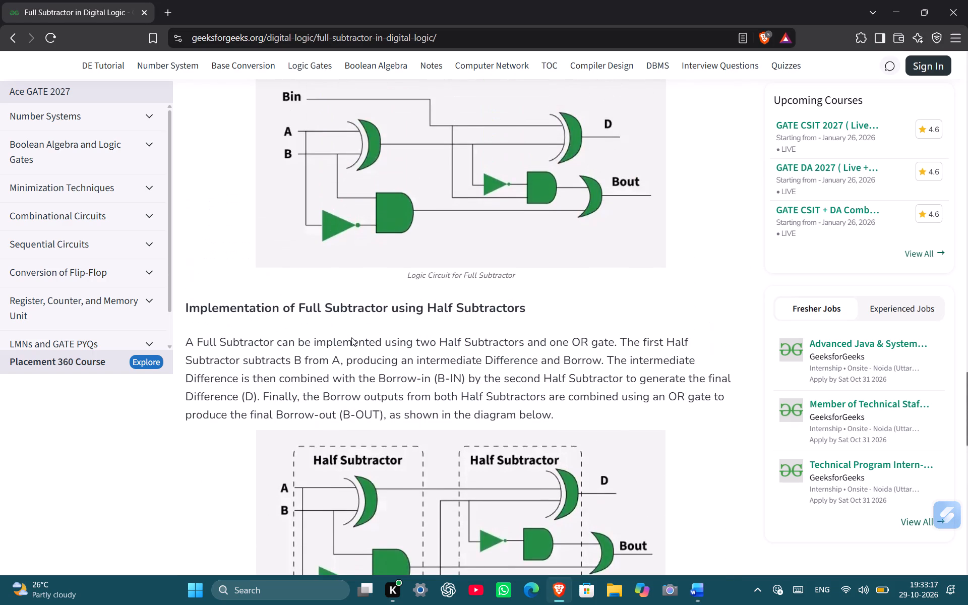
scroll(351, 337, up, 2)
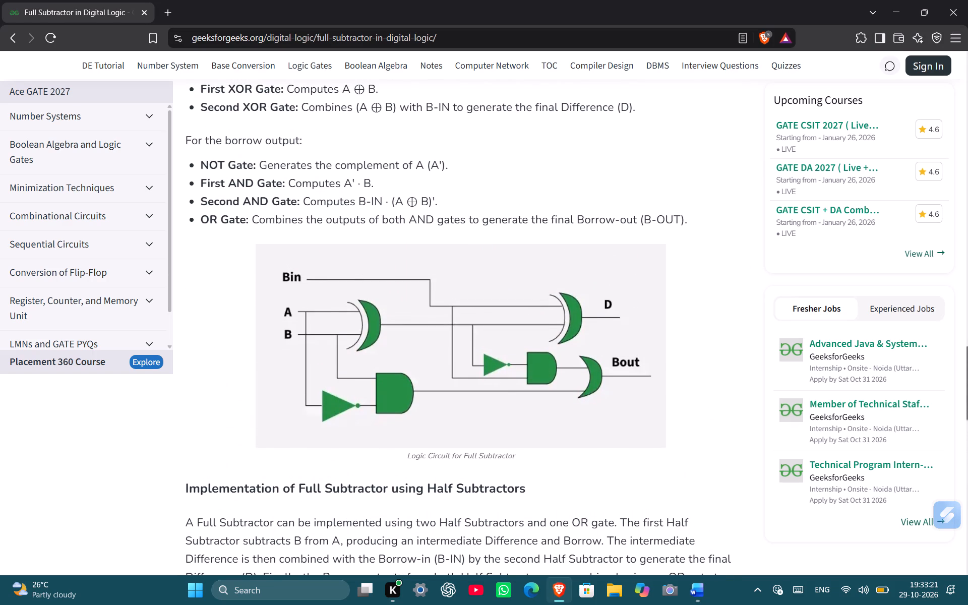
scroll(351, 337, down, 3)
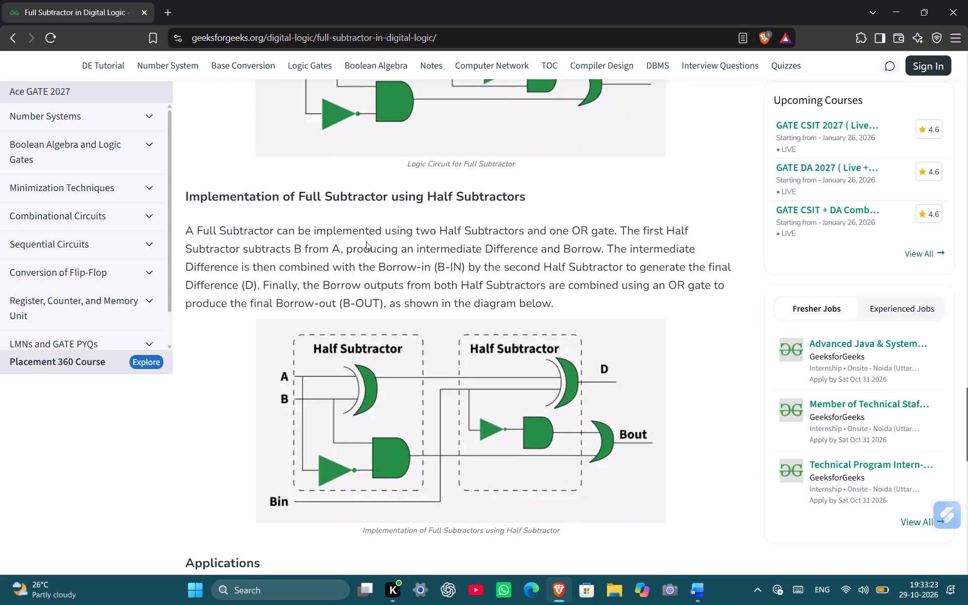
scroll(425, 340, down, 8)
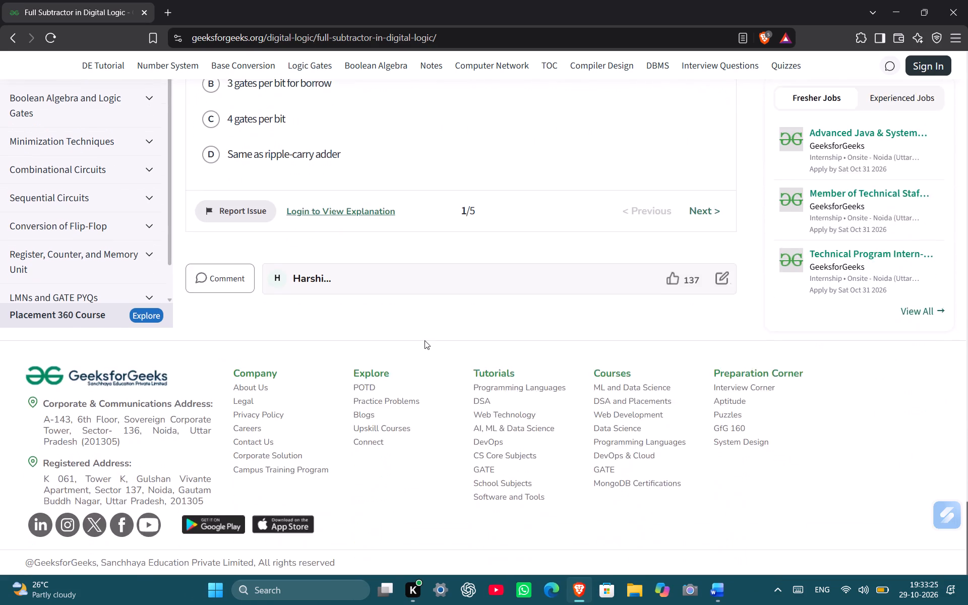
scroll(425, 340, up, 6)
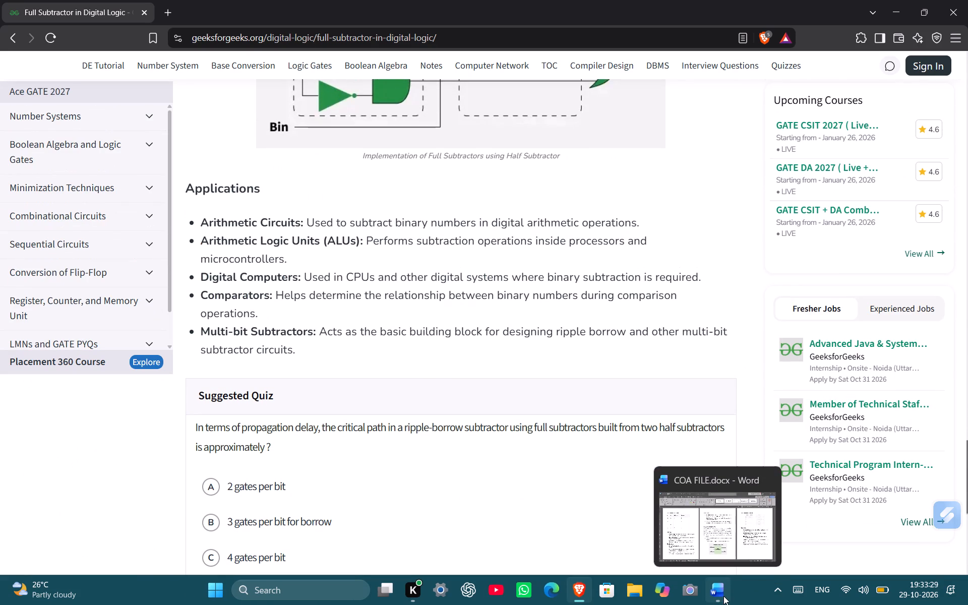
click(723, 596)
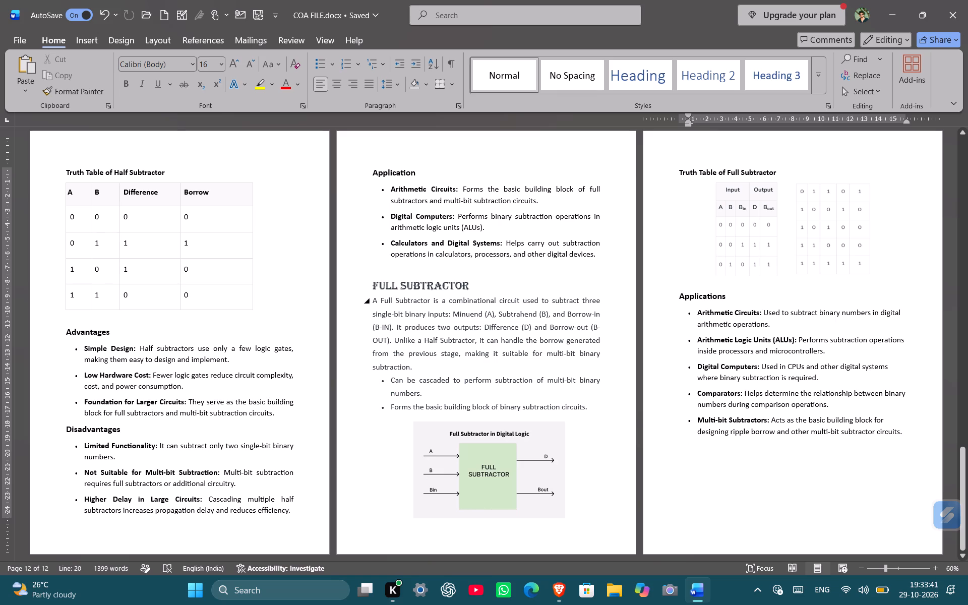
Switch to Brave and go back from the Full Subtractor article to the web search results.
click(555, 586)
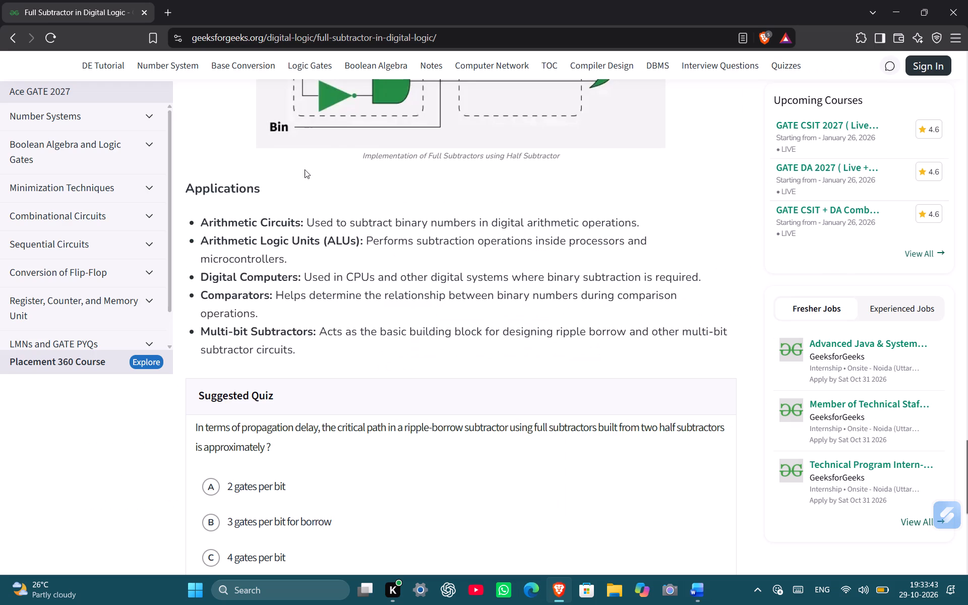
scroll(305, 169, up, 20)
scroll(305, 169, up, 13)
scroll(305, 169, right, 10)
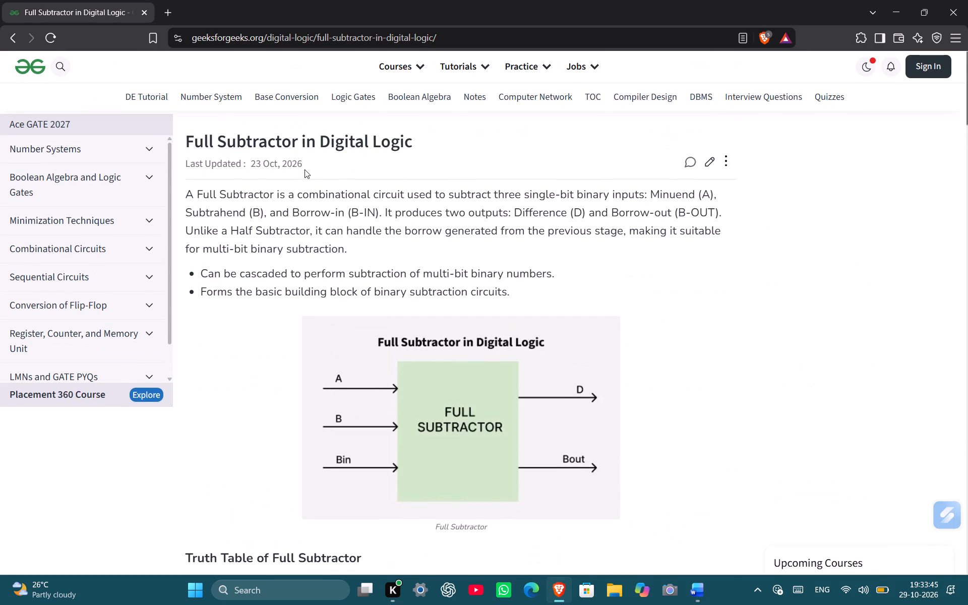
scroll(305, 169, right, 9)
double_click(136, 83)
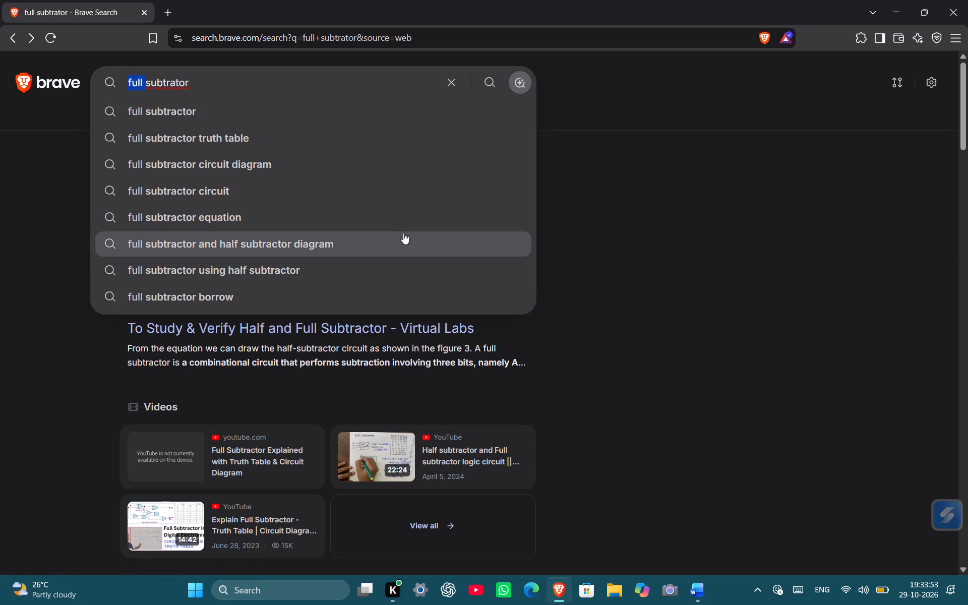
Return to the Word document and add an empty paragraph at its end, below the Full Subtractor Applications list.
click(697, 597)
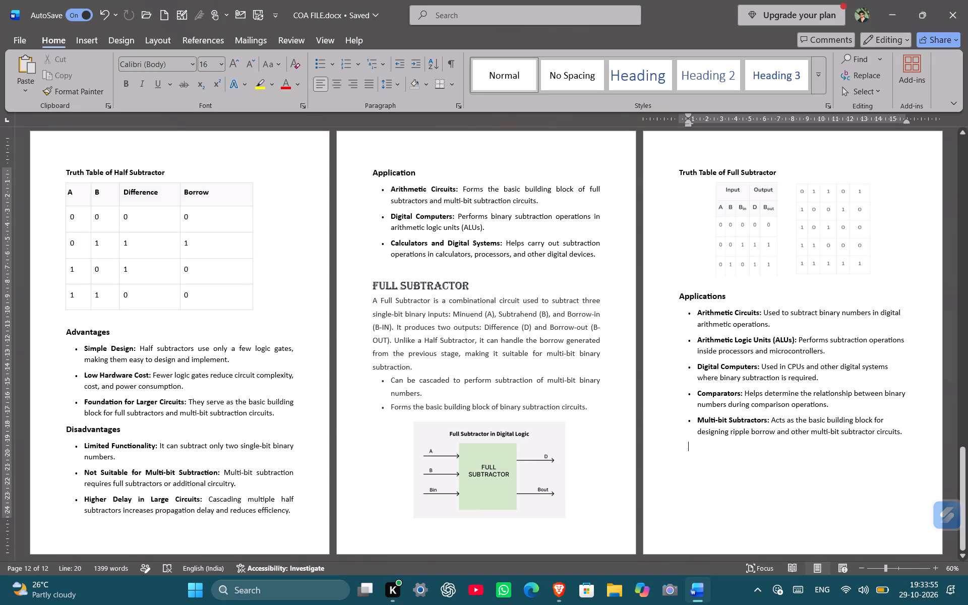
scroll(485, 353, up, 5)
scroll(485, 353, down, 1)
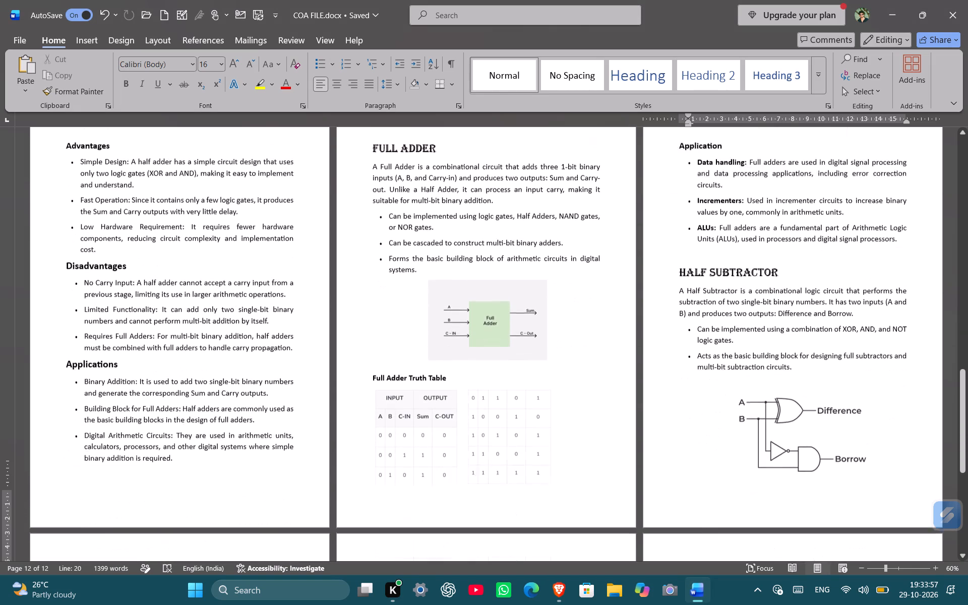
scroll(485, 353, down, 6)
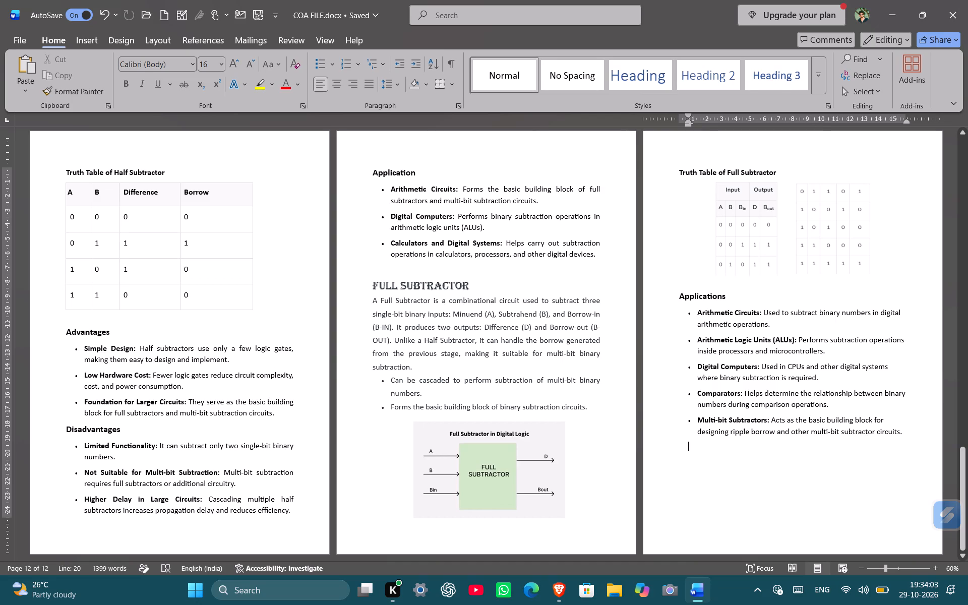
key(Return)
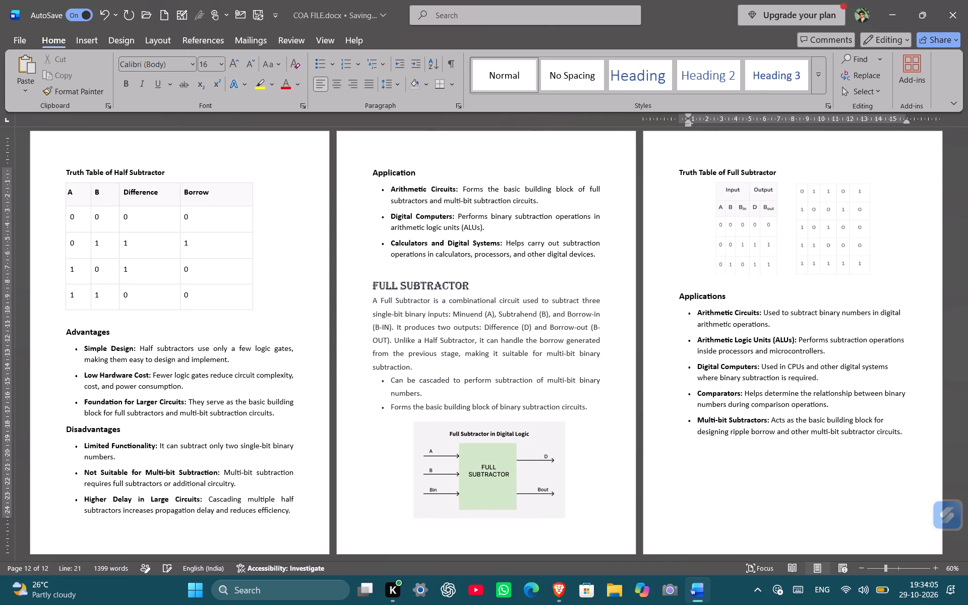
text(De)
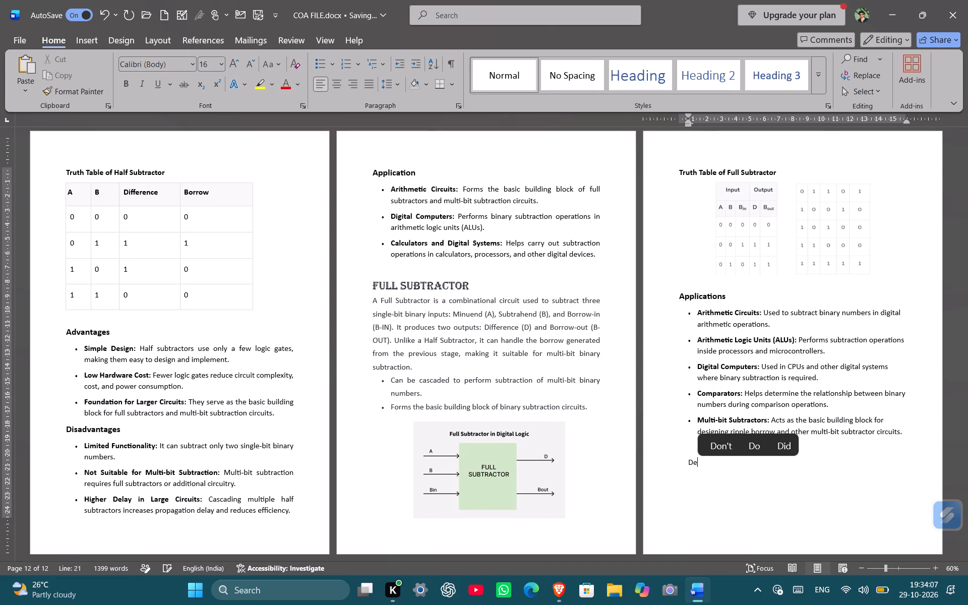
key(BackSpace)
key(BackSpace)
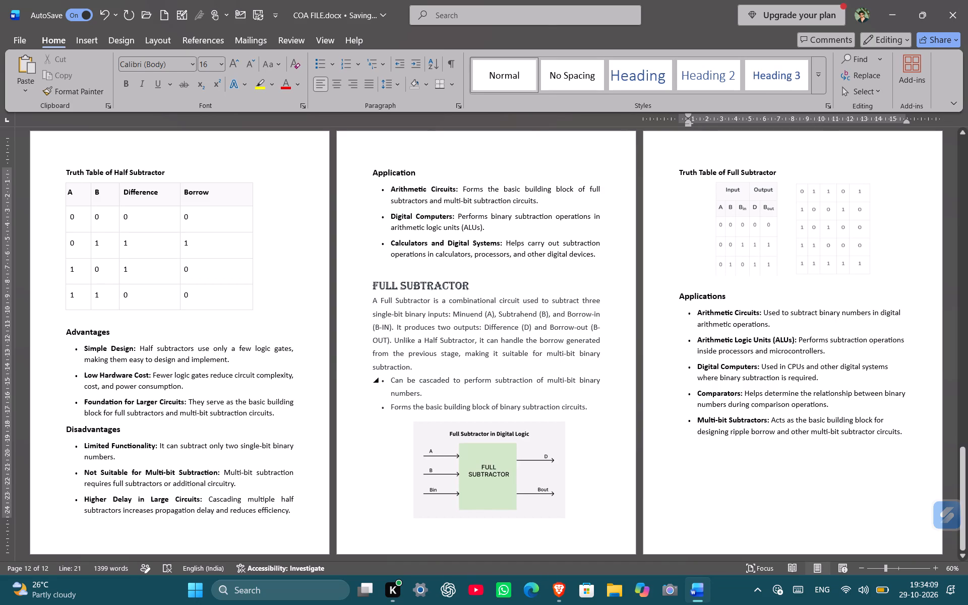
In Brave, search the web for "decoder" and open the GeeksforGeeks article "Binary Decoder in Digital Logic".
click(564, 595)
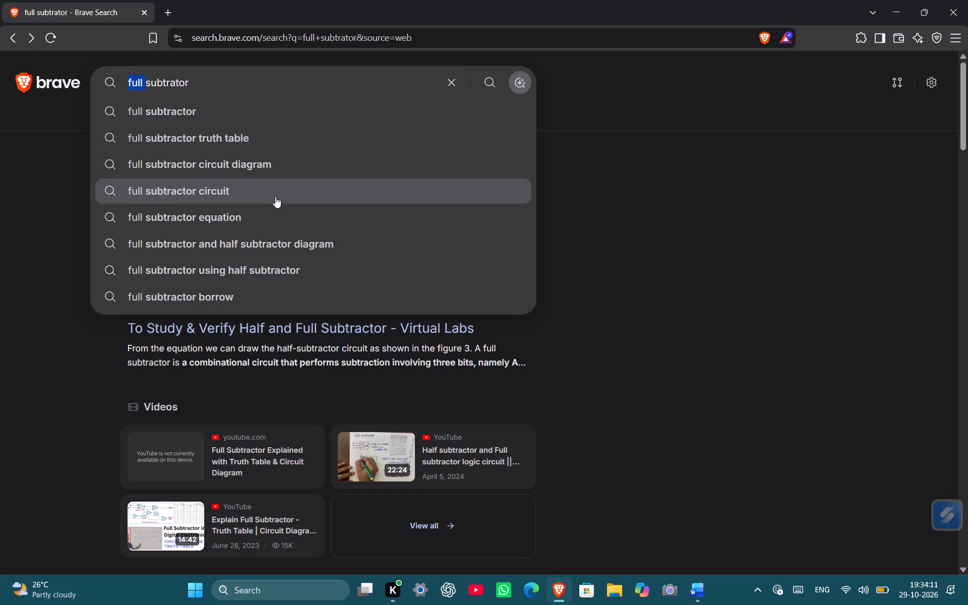
click(57, 188)
drag(199, 86, 131, 90)
key(BackSpace)
key(BackSpace)
text(decoder)
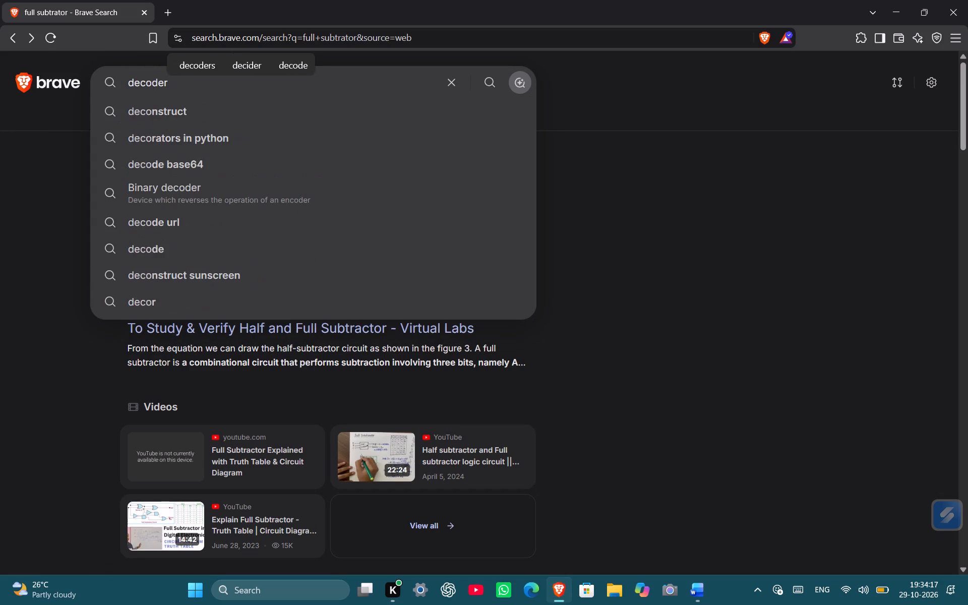
key(Return)
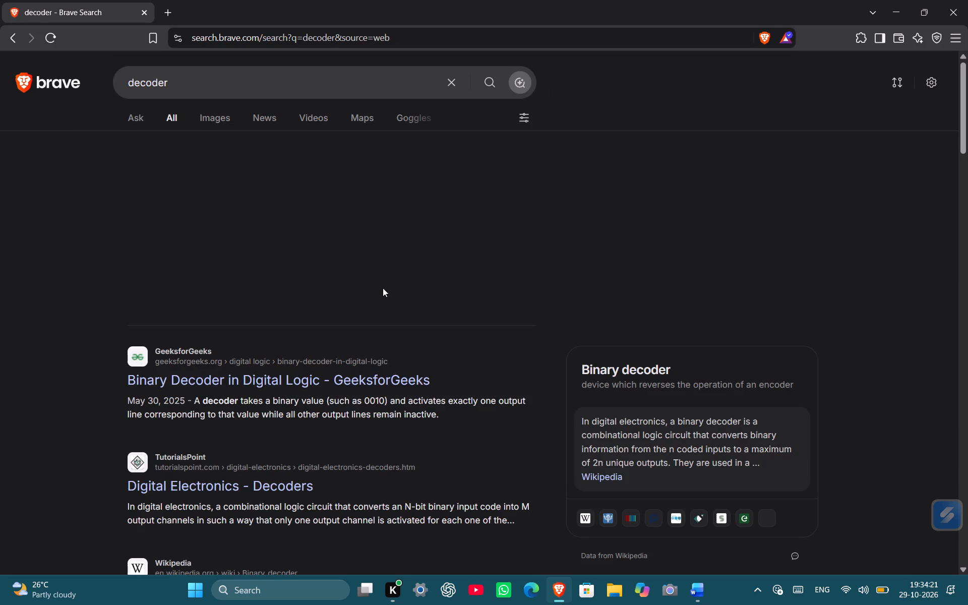
click(245, 383)
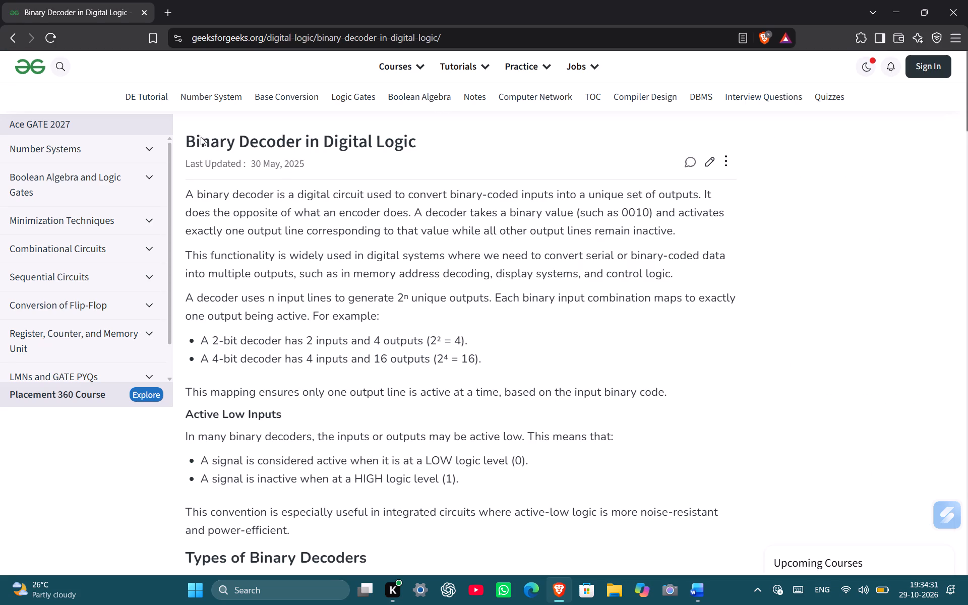
Copy "Binary Decoder" from the article title and paste it into the last line of the Word document.
drag(181, 143, 300, 144)
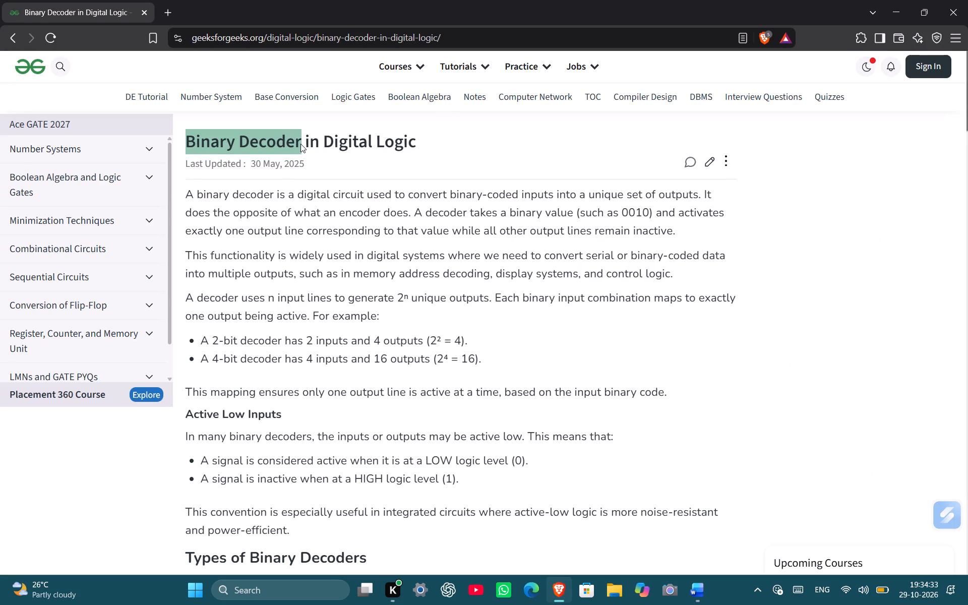
key(ctrl+c)
click(699, 590)
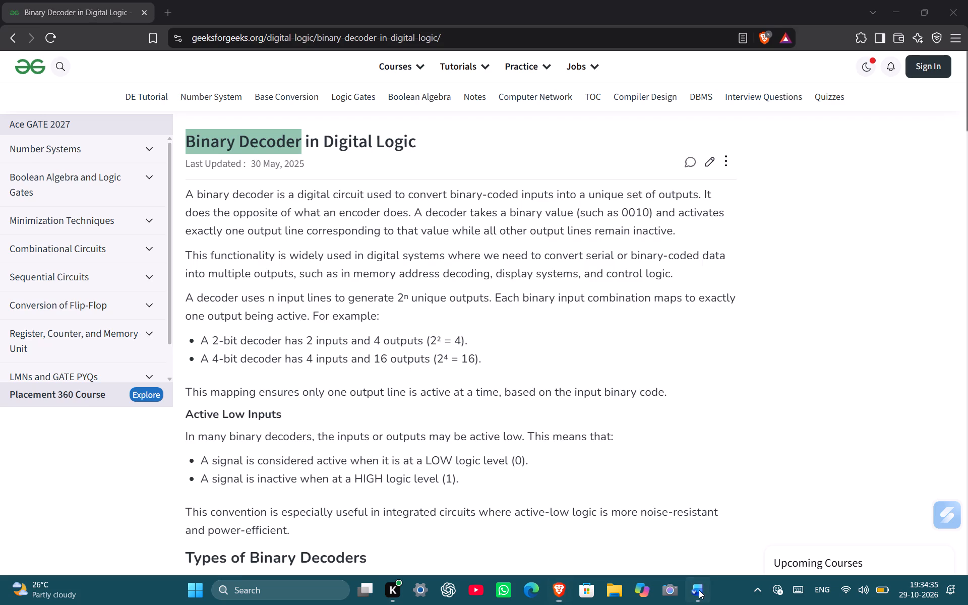
key(ctrl+v)
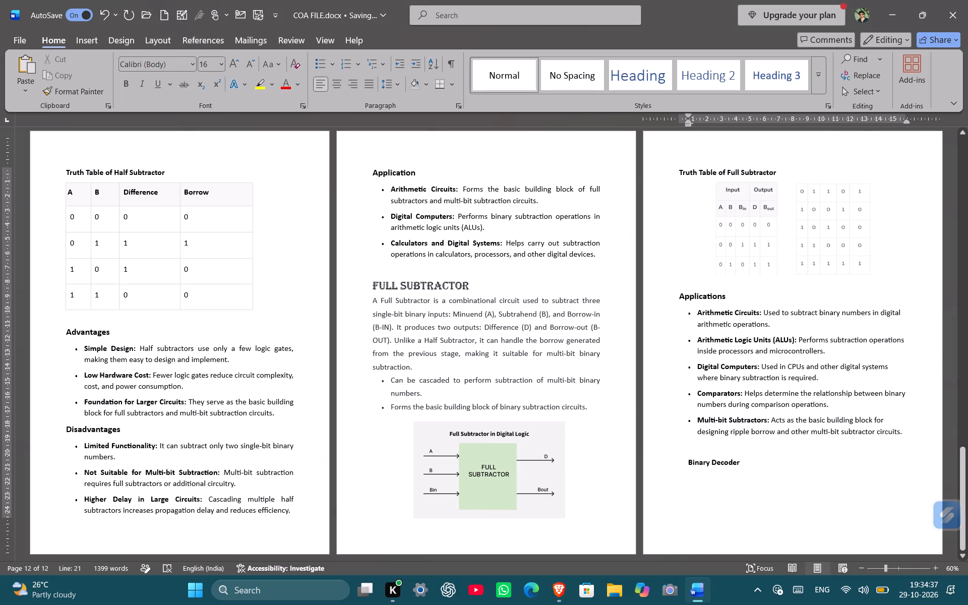
Increase the font size of the "Binary Decoder" heading to 22.
drag(685, 460, 746, 464)
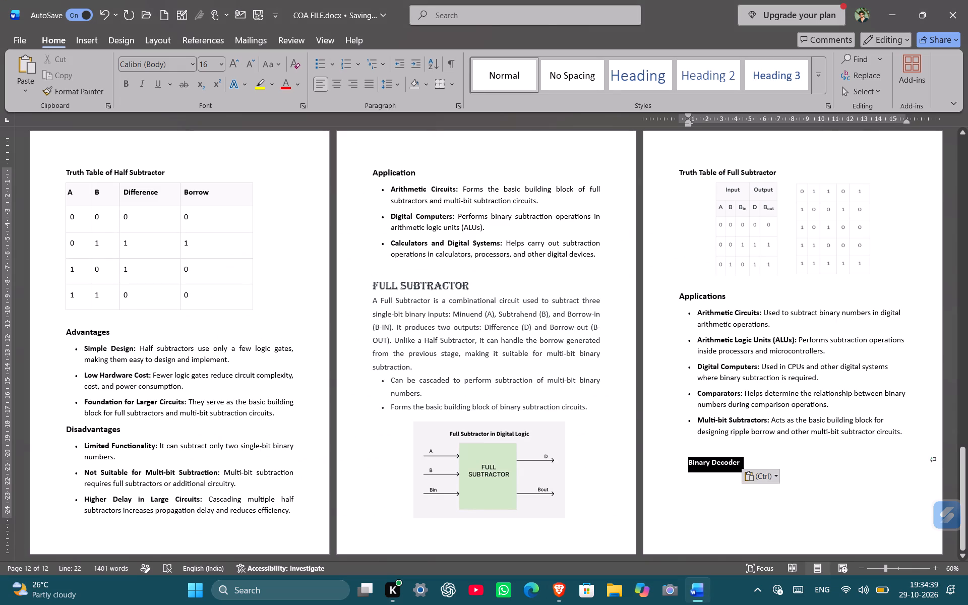
drag(746, 464, 747, 464)
key(ctrl+shift+period)
key(ctrl+shift+period)
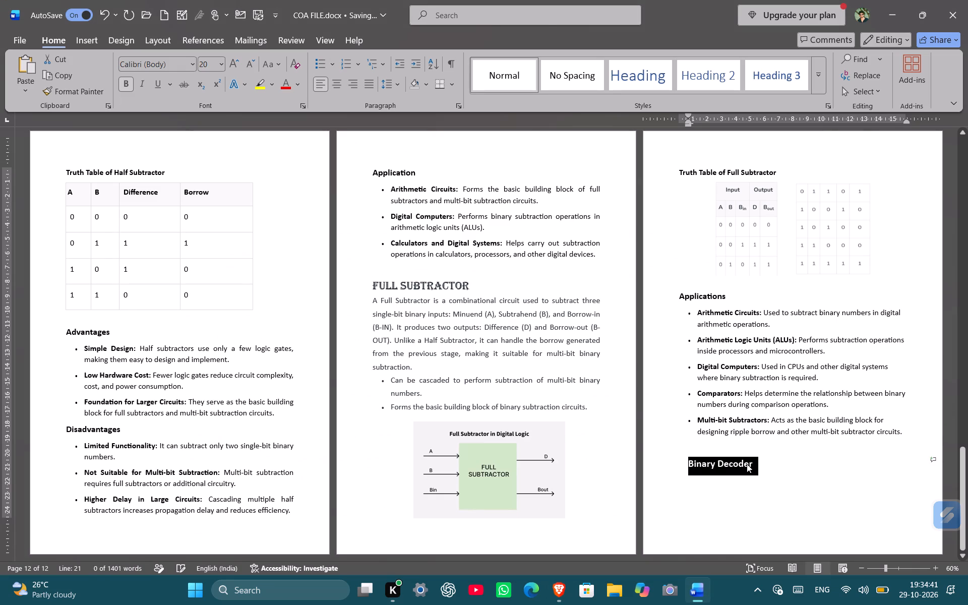
key(ctrl+shift+period)
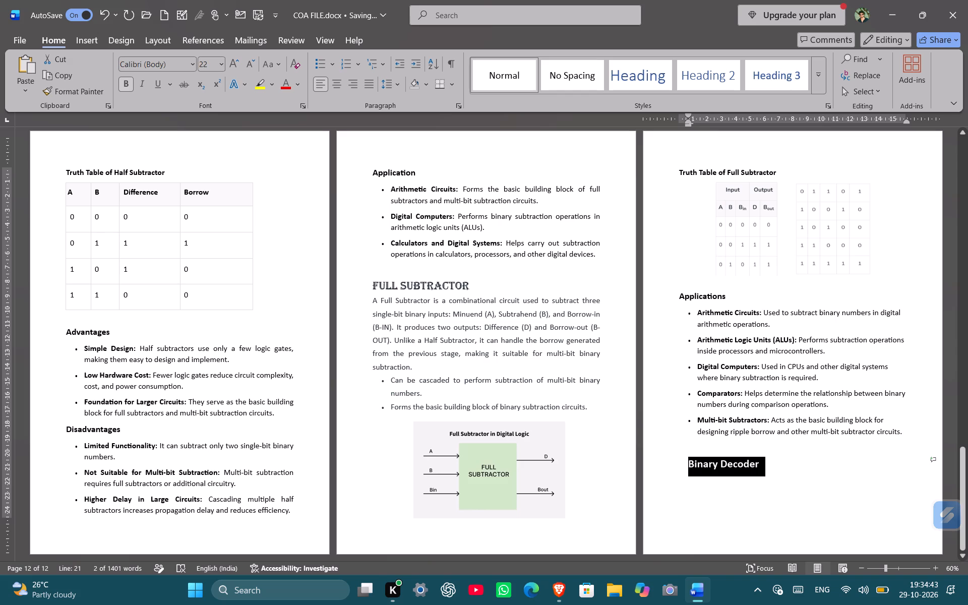
Change the font of the "Binary Decoder" heading to Algerian.
click(174, 67)
key(a)
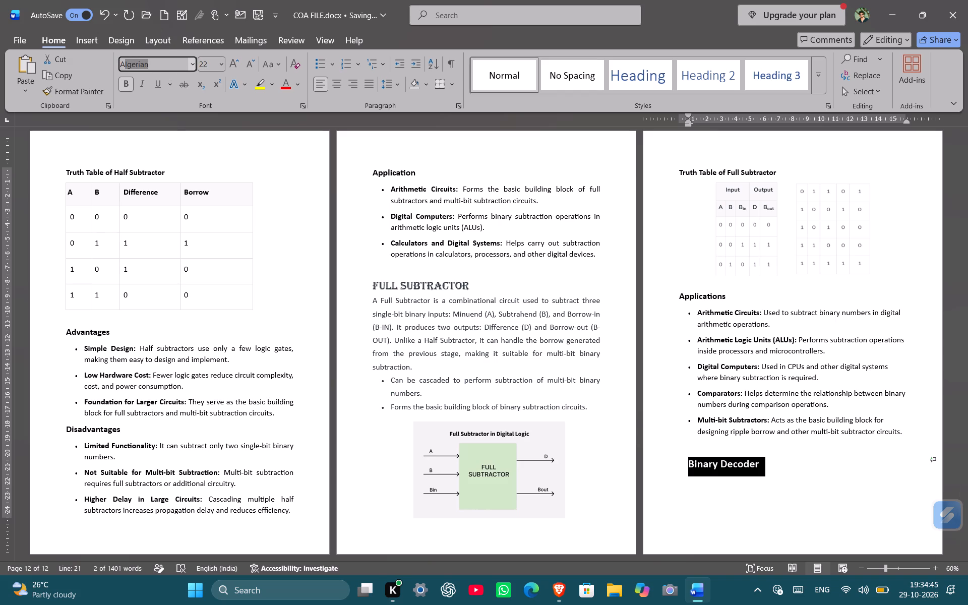
key(Return)
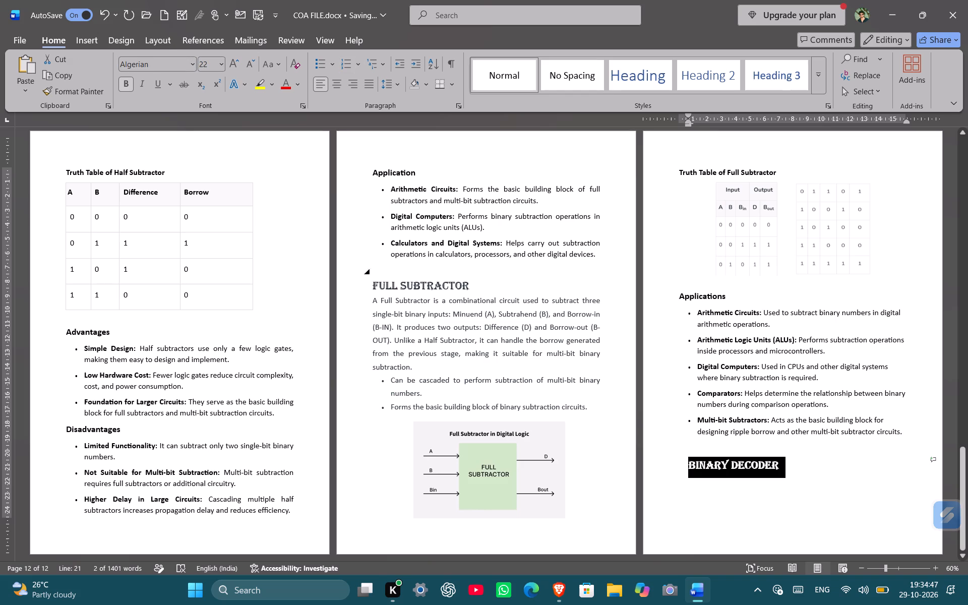
click(782, 473)
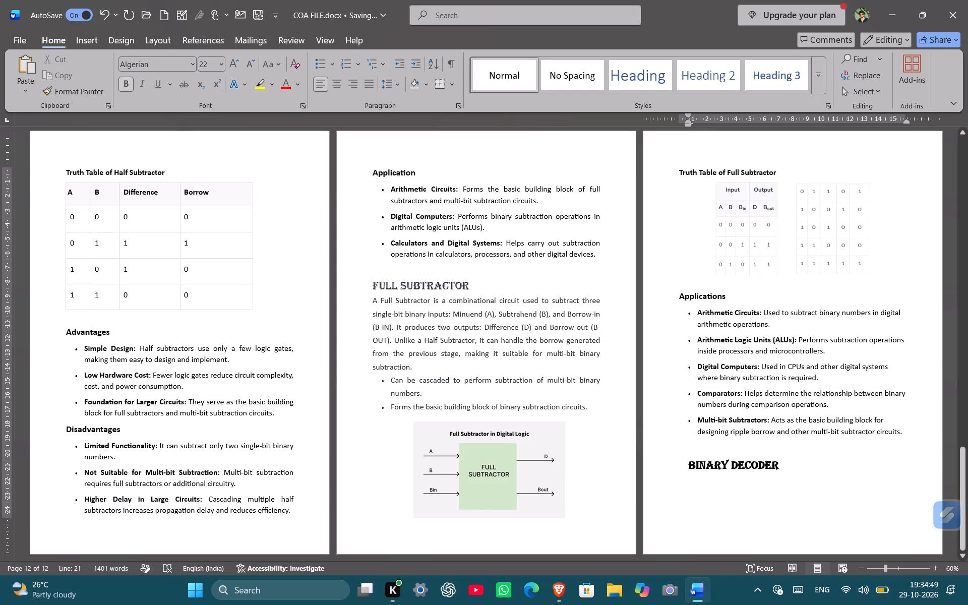
Add two empty paragraphs directly below the "Binary Decoder" heading for its body text.
key(Return)
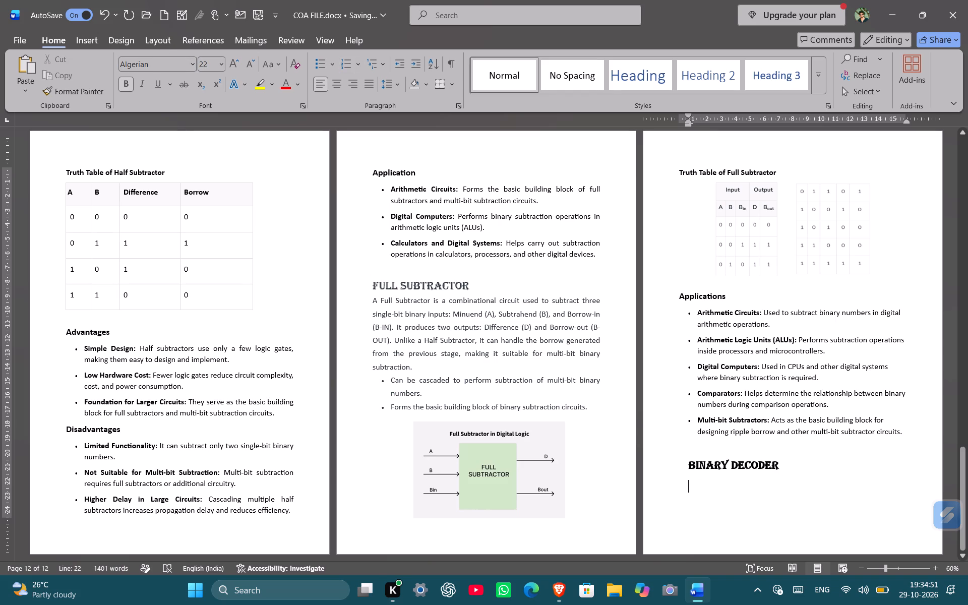
click(779, 470)
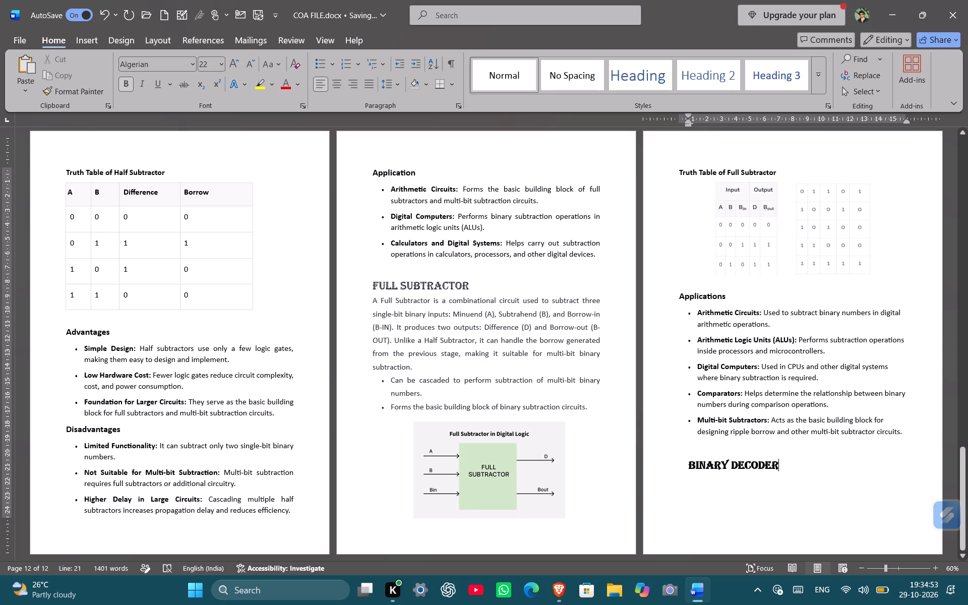
scroll(753, 467, down, 2)
key(Return)
scroll(809, 464, down, 1)
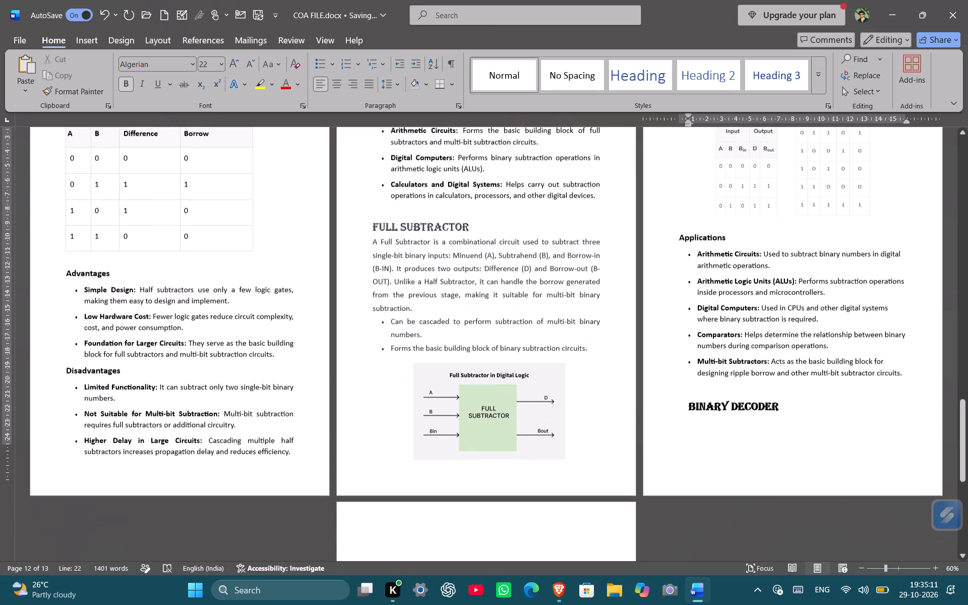
scroll(759, 348, down, 1)
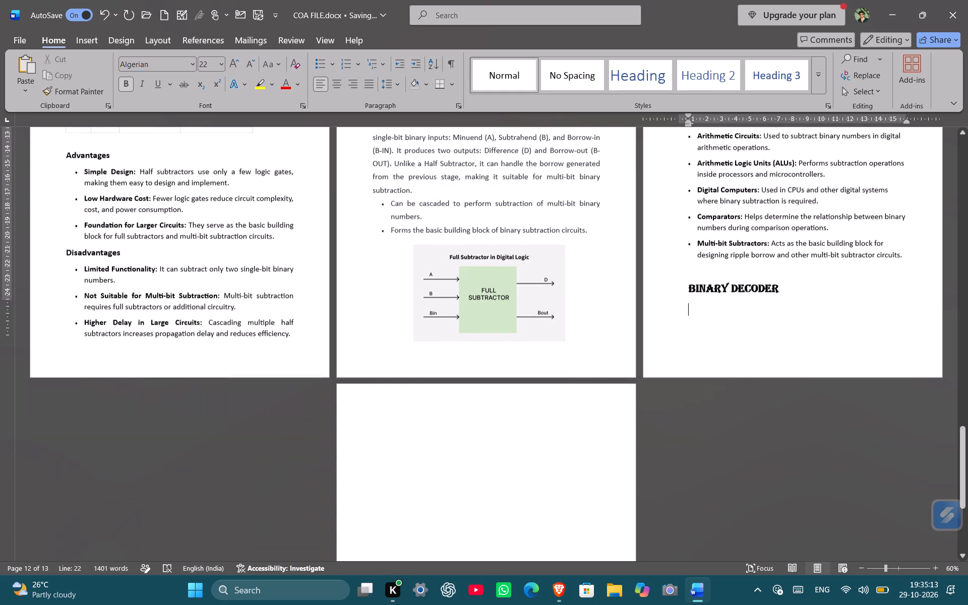
scroll(725, 277, up, 1)
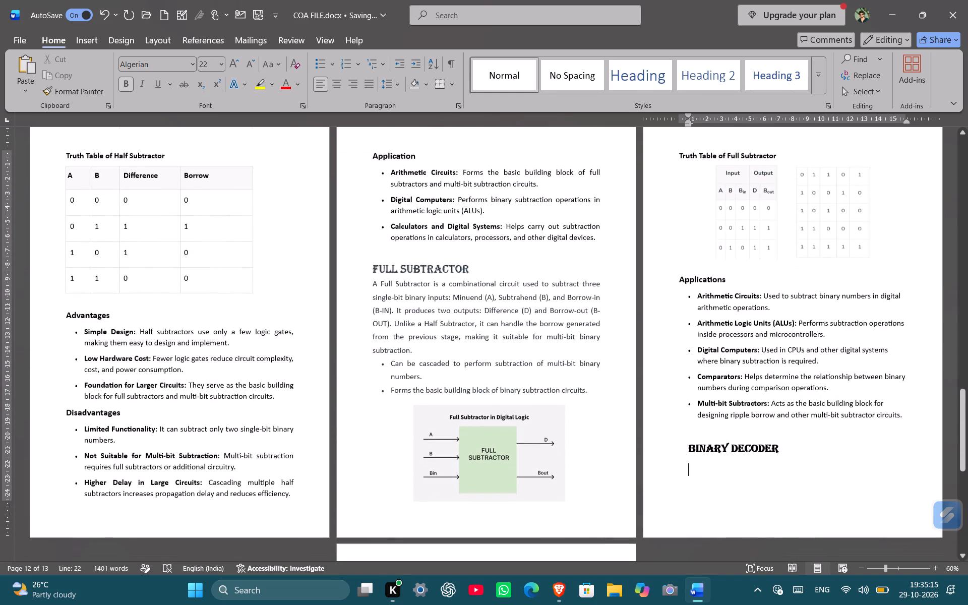
scroll(725, 277, up, 3)
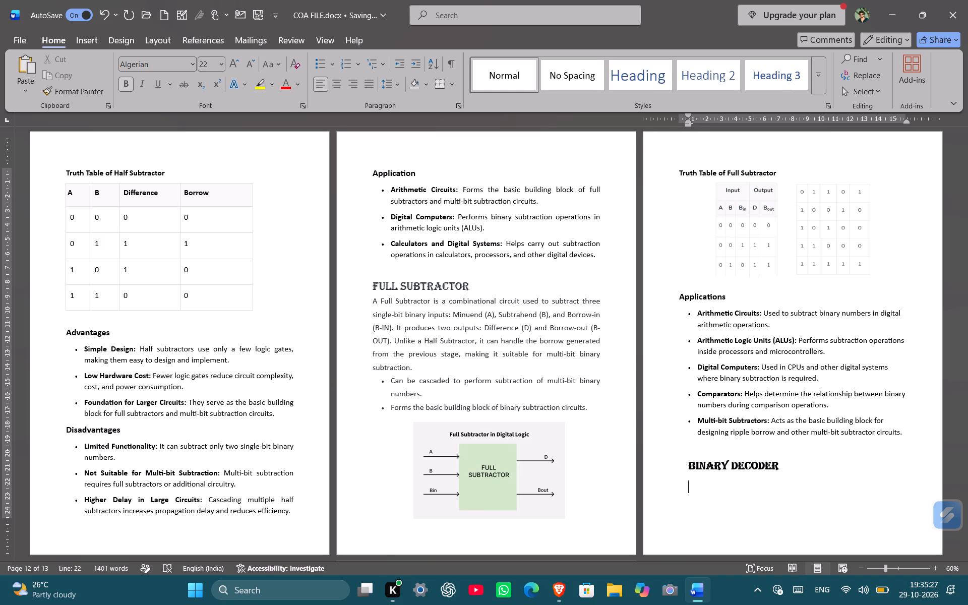
Copy the first two introductory paragraphs of the GeeksforGeeks article in Brave and paste them below the "Binary Decoder" heading in Word.
click(561, 589)
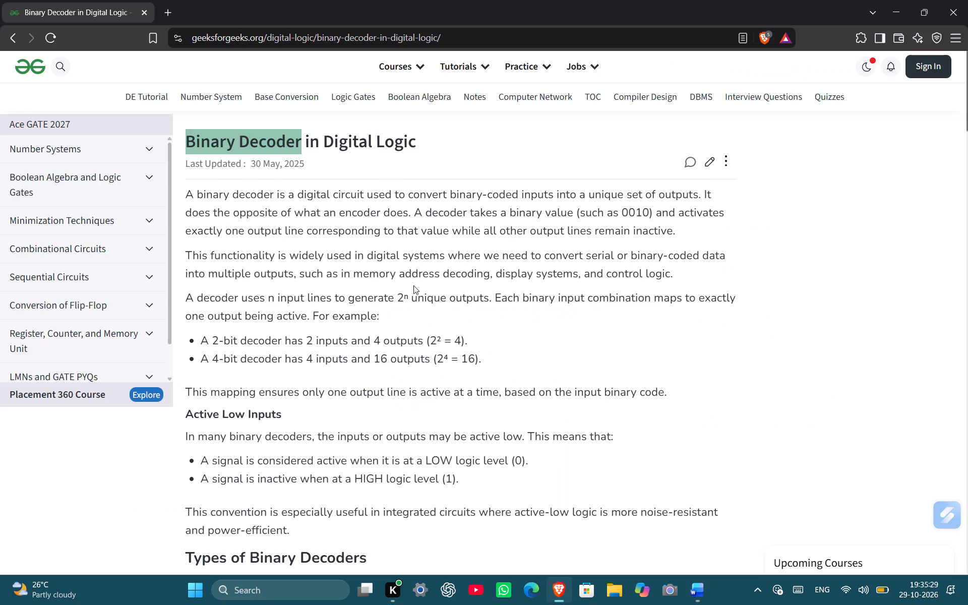
click(190, 195)
drag(184, 194, 343, 293)
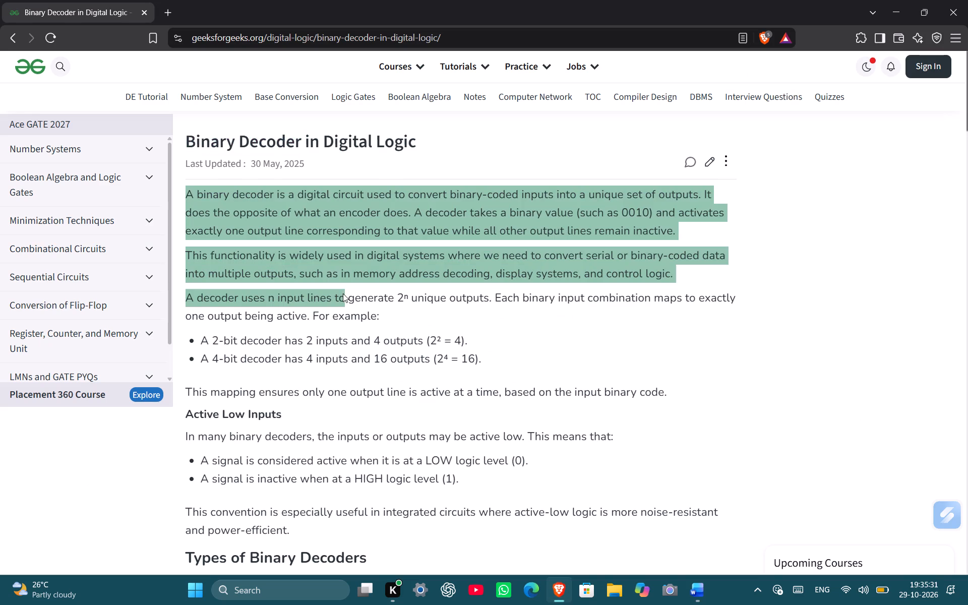
drag(343, 293, 470, 352)
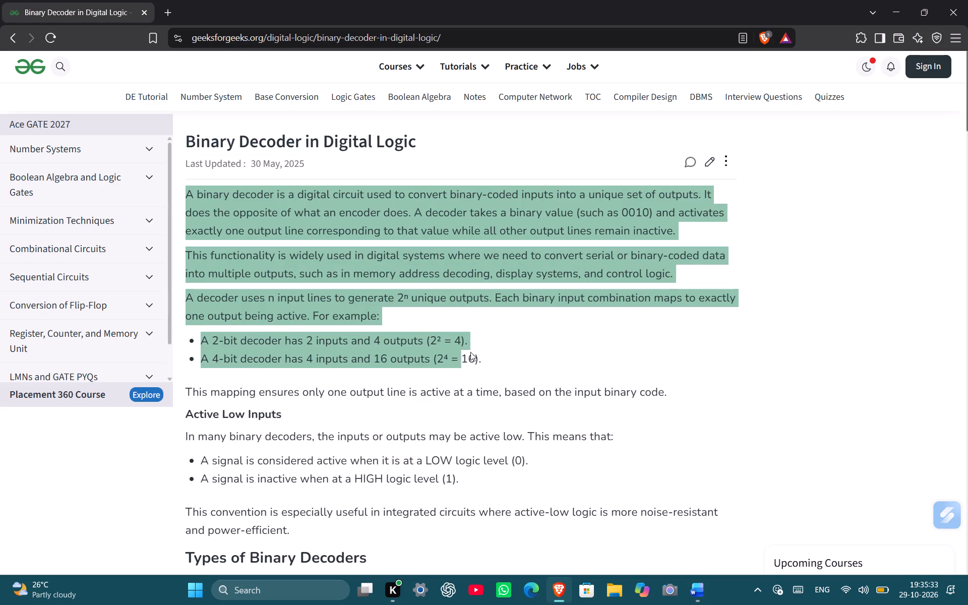
drag(470, 352, 680, 279)
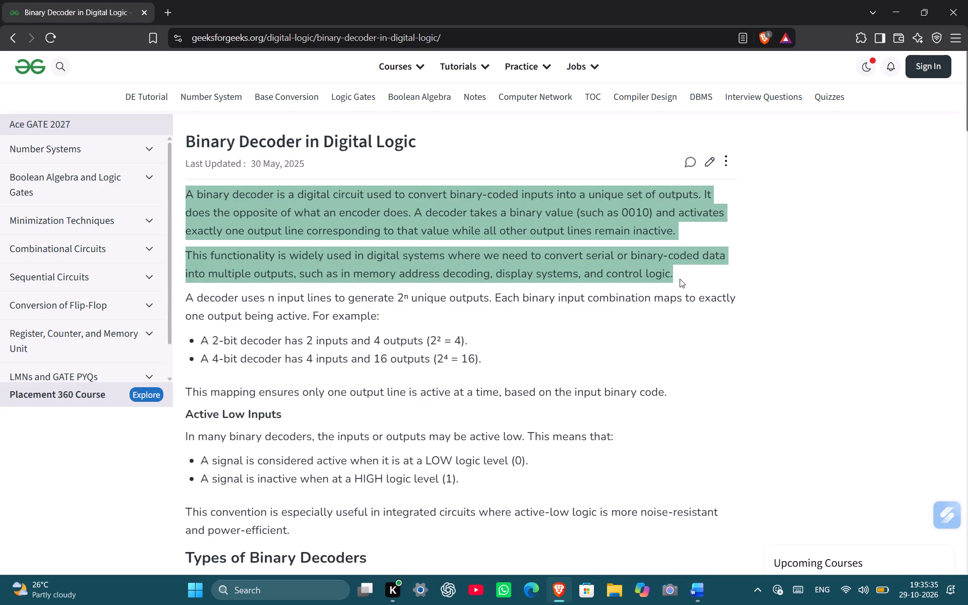
key(ctrl+c)
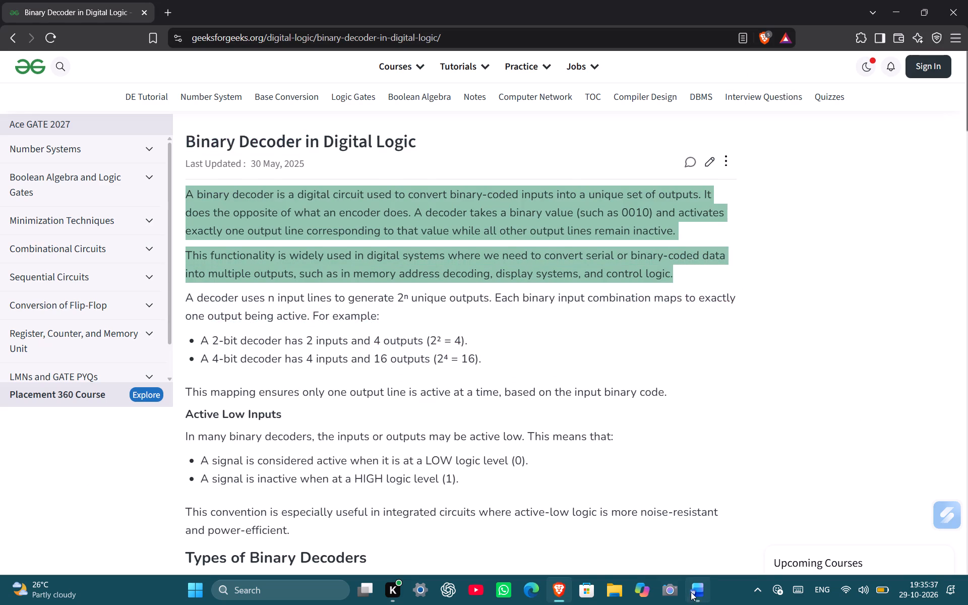
click(691, 592)
key(ctrl+v)
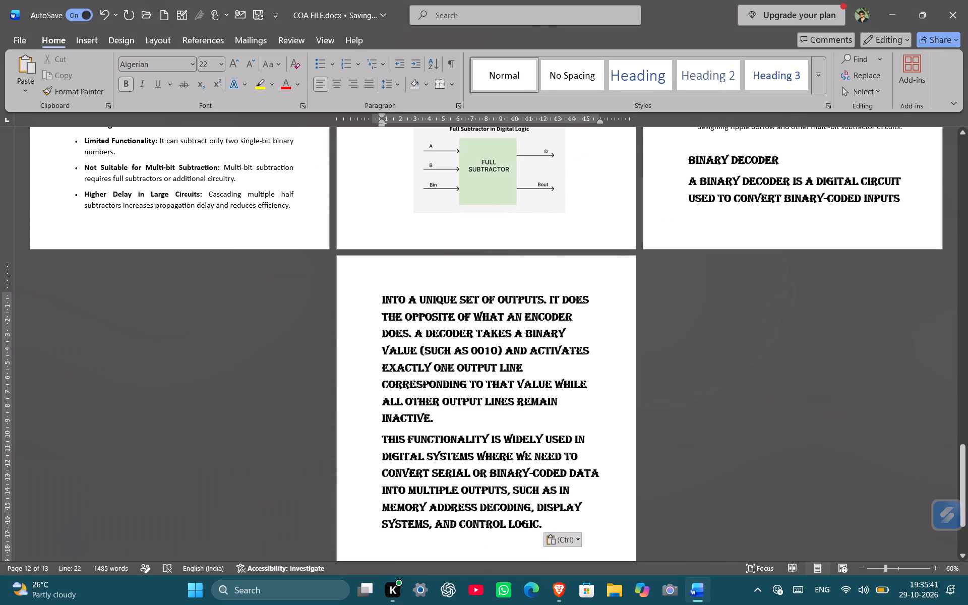
Format the two pasted Binary Decoder paragraphs in Calibri Light at size 16.
drag(689, 185, 546, 521)
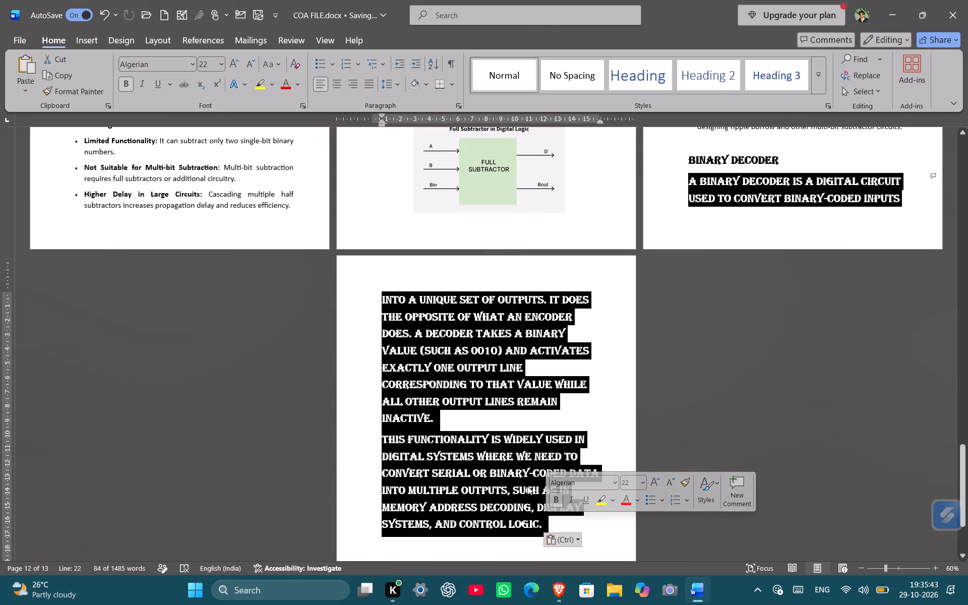
key(ctrl+shift+comma)
key(ctrl+shift+comma)
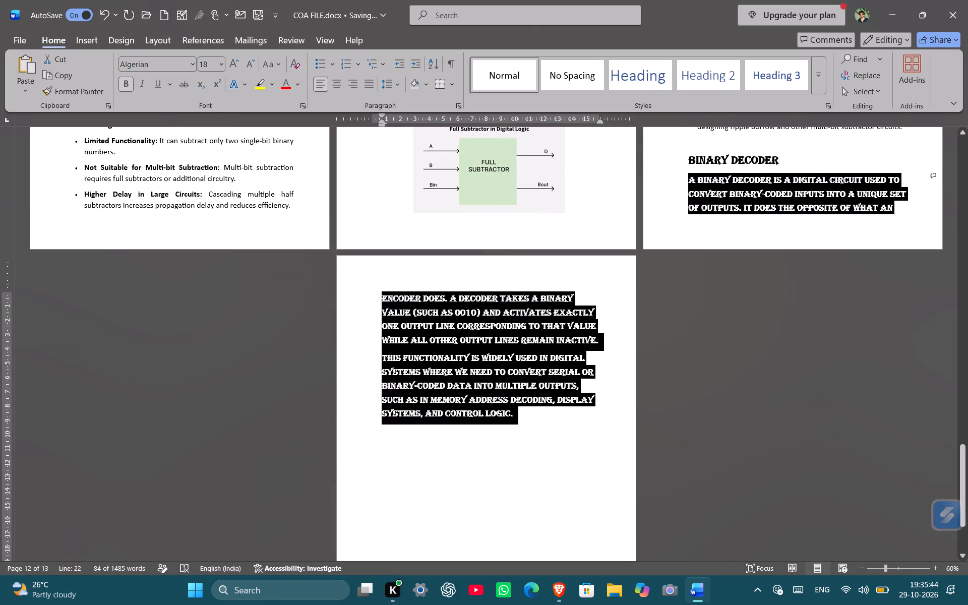
key(ctrl+shift+comma)
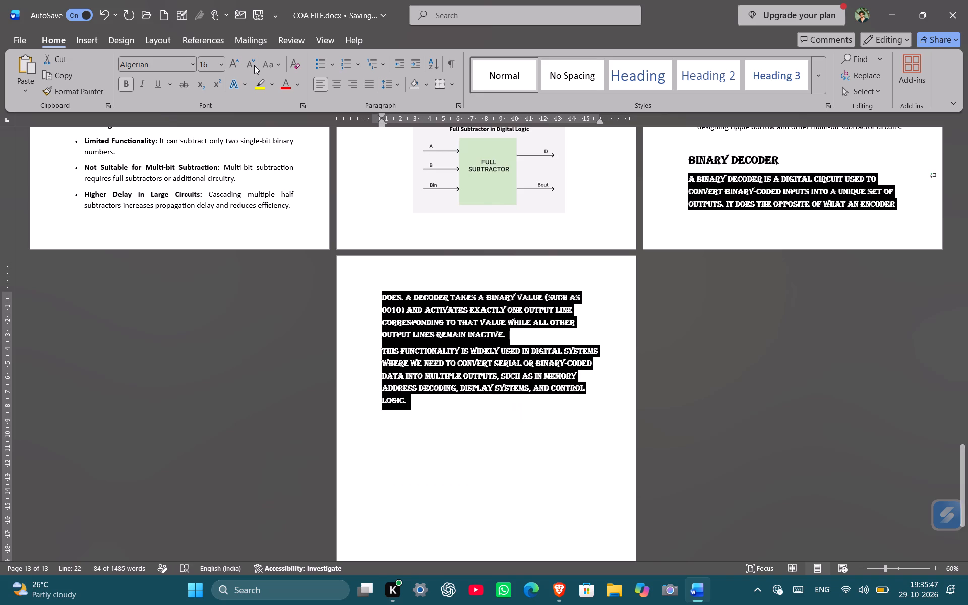
click(163, 61)
key(c)
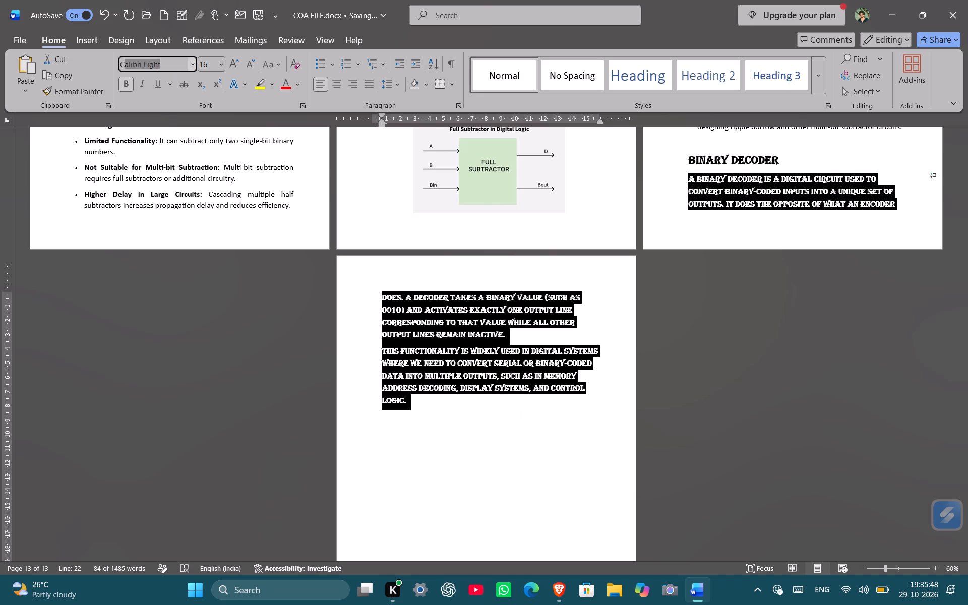
key(Return)
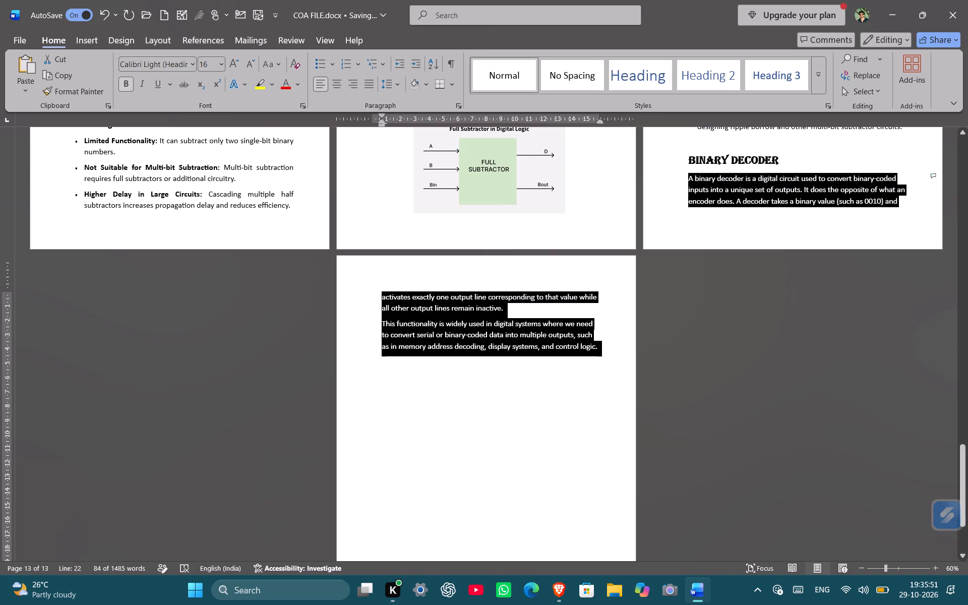
click(649, 228)
click(731, 218)
click(553, 337)
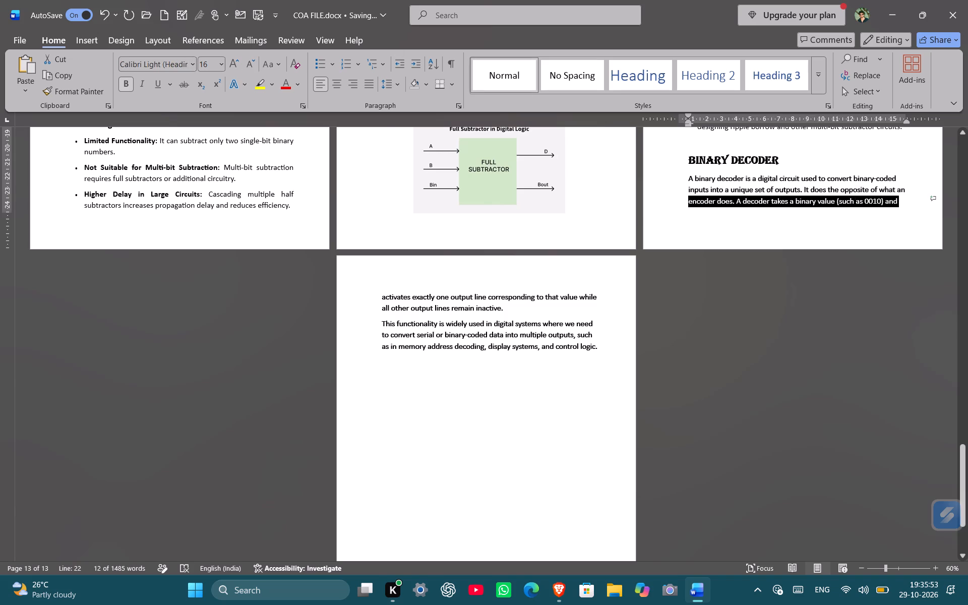
Remove the bold formatting from the two Binary Decoder paragraphs and justify them.
drag(689, 176, 592, 353)
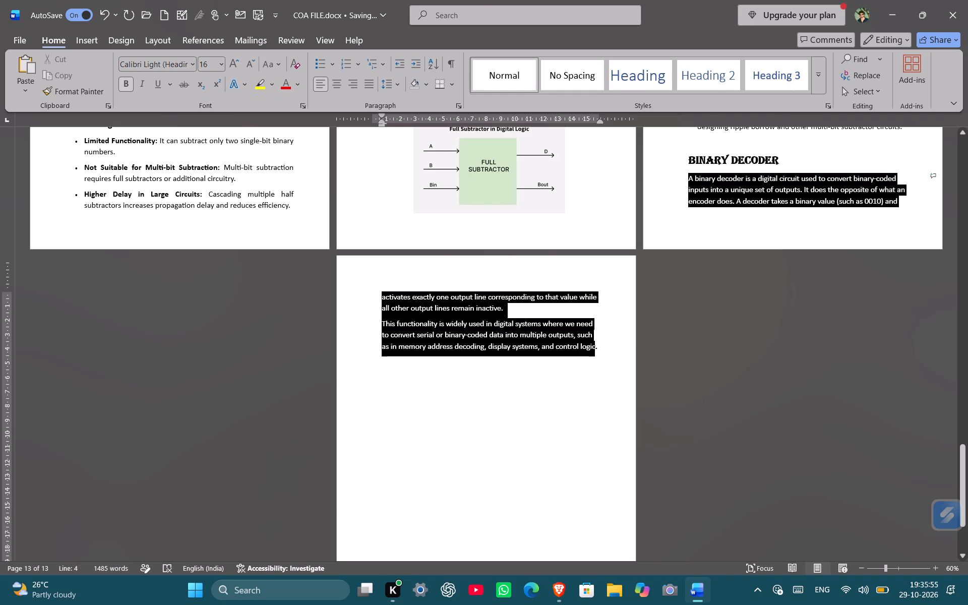
drag(592, 353, 598, 349)
key(ctrl+b)
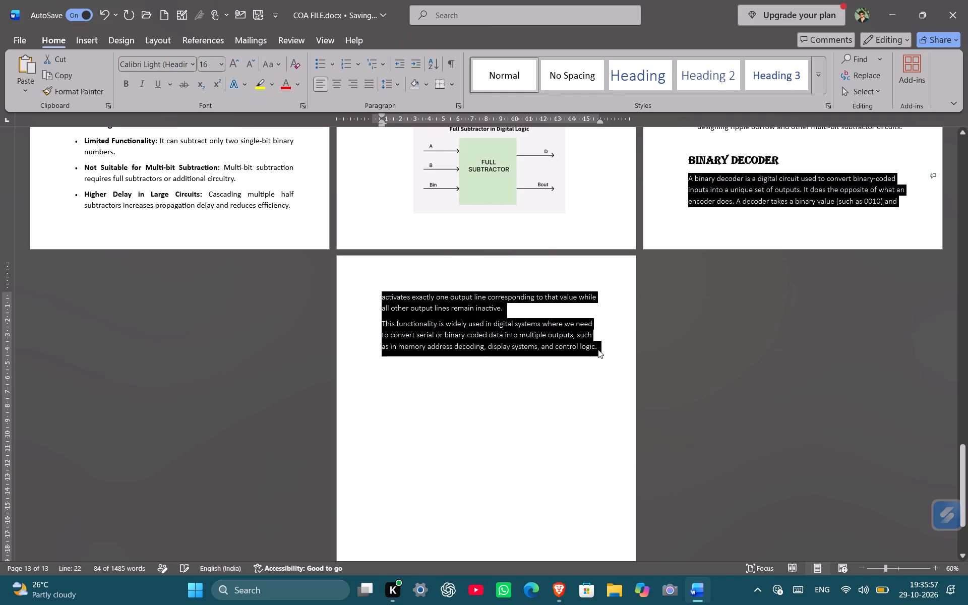
key(ctrl+j)
click(598, 349)
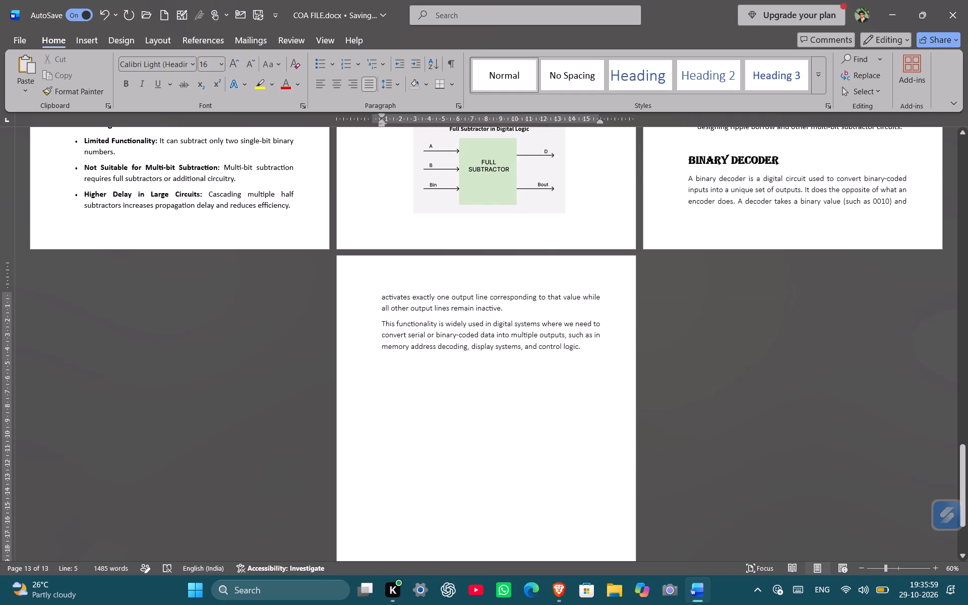
Remove the bold formatting from the "Binary Decoder" heading so it matches the "Full Subtractor" heading.
scroll(530, 342, up, 1)
scroll(768, 283, up, 2)
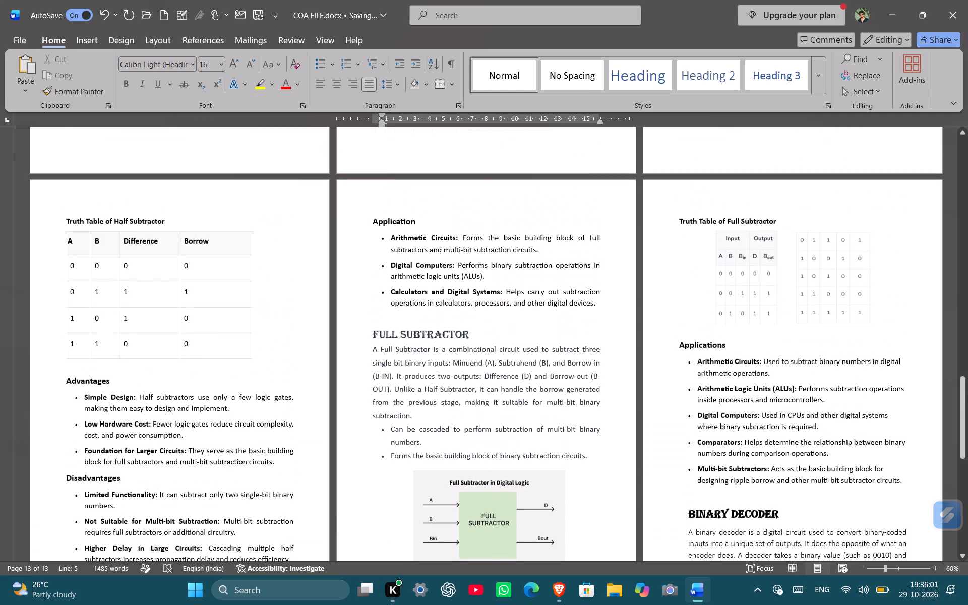
scroll(768, 283, down, 2)
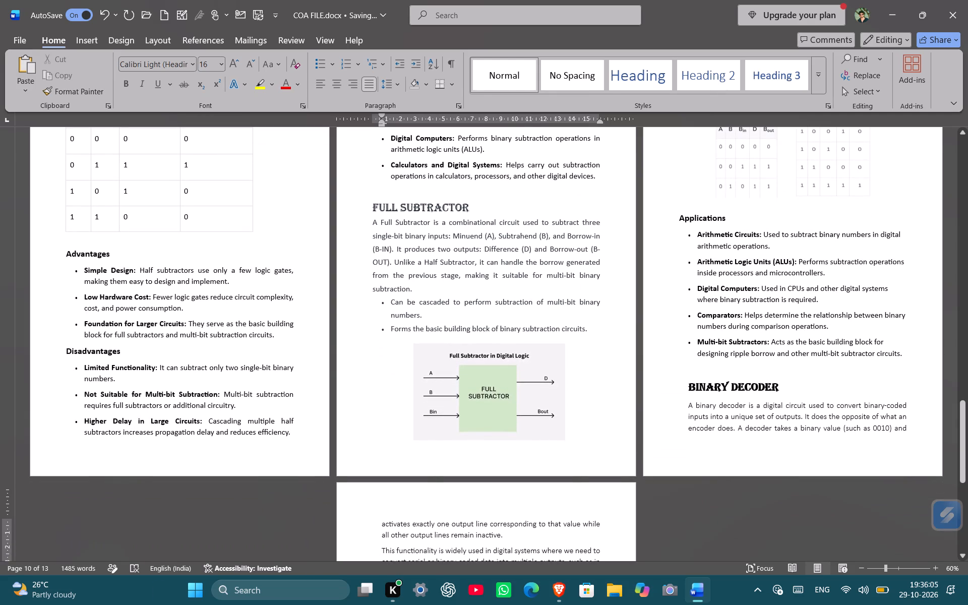
drag(687, 387, 779, 383)
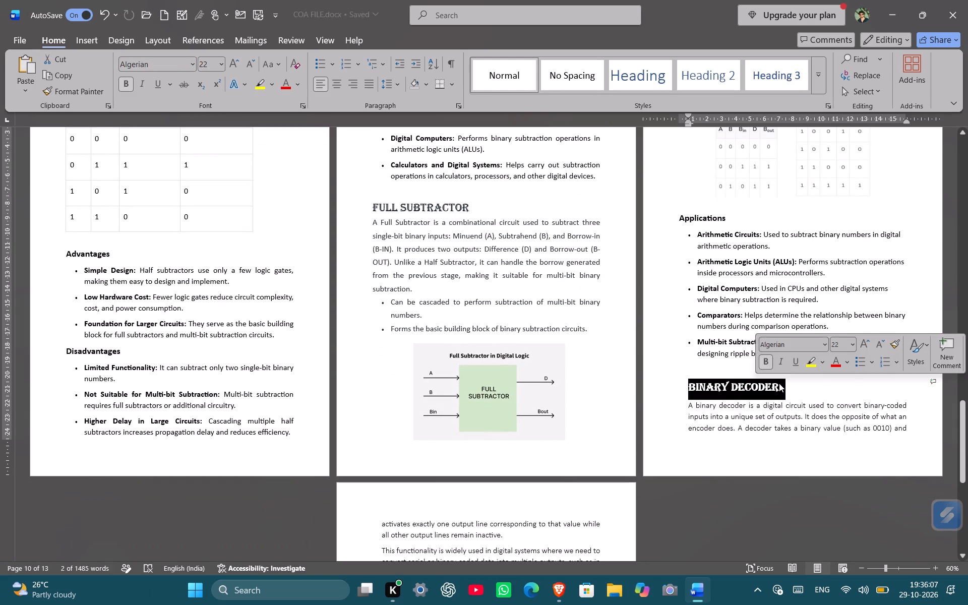
key(ctrl+b)
click(716, 364)
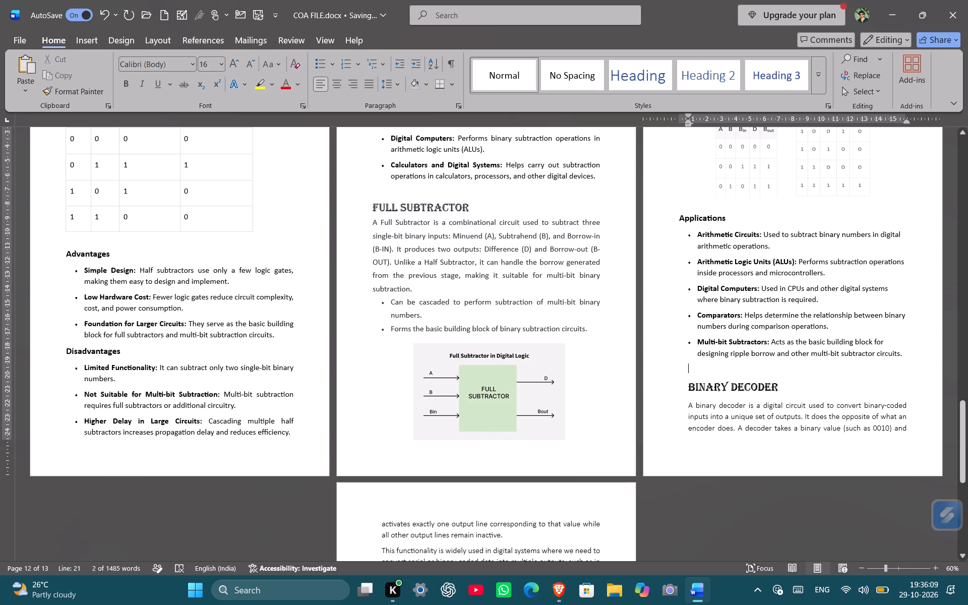
Justify the five bulleted items under Applications in the Full Subtractor section.
scroll(716, 364, up, 1)
scroll(716, 364, down, 1)
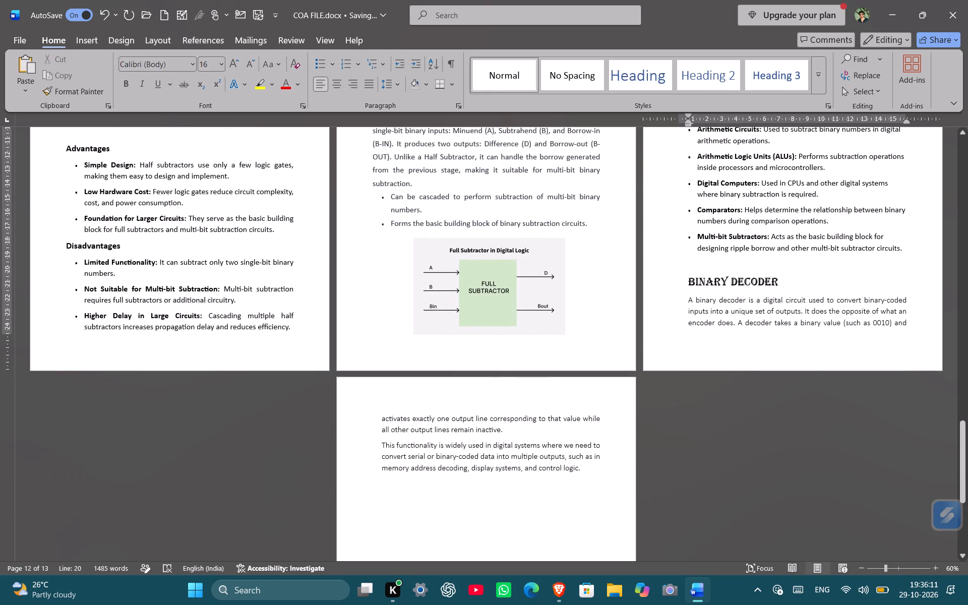
scroll(625, 317, up, 1)
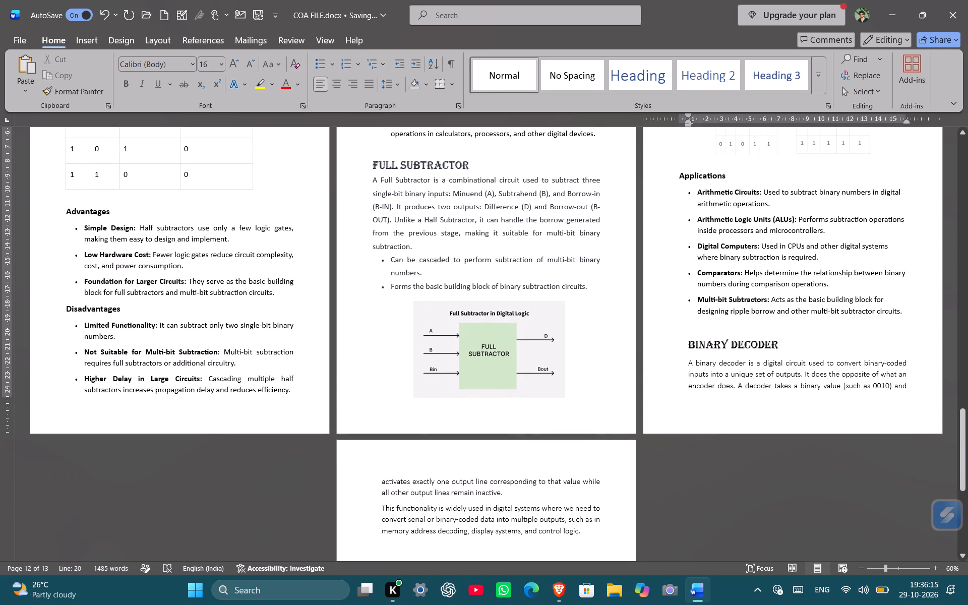
drag(906, 314, 687, 195)
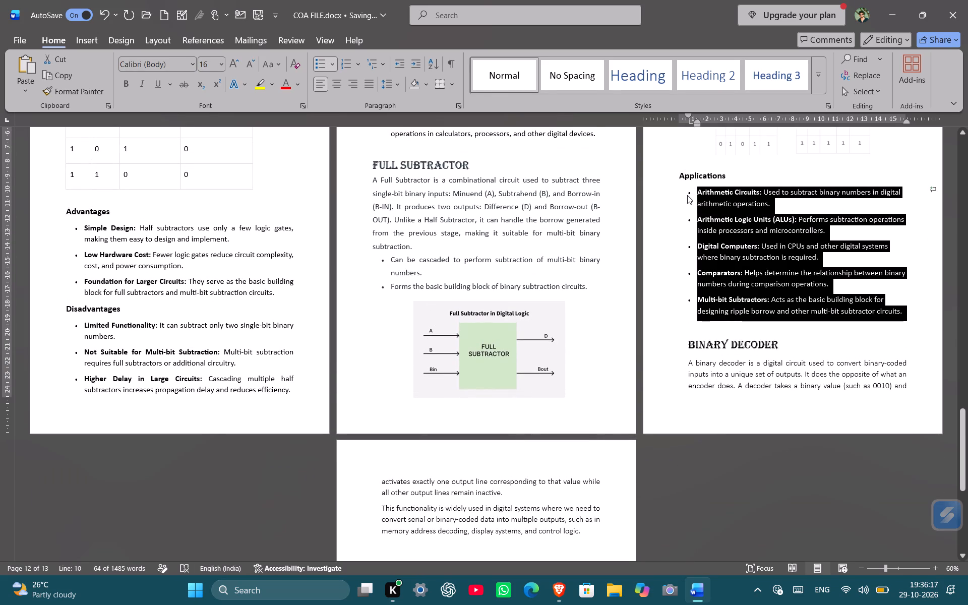
key(ctrl+j)
click(762, 243)
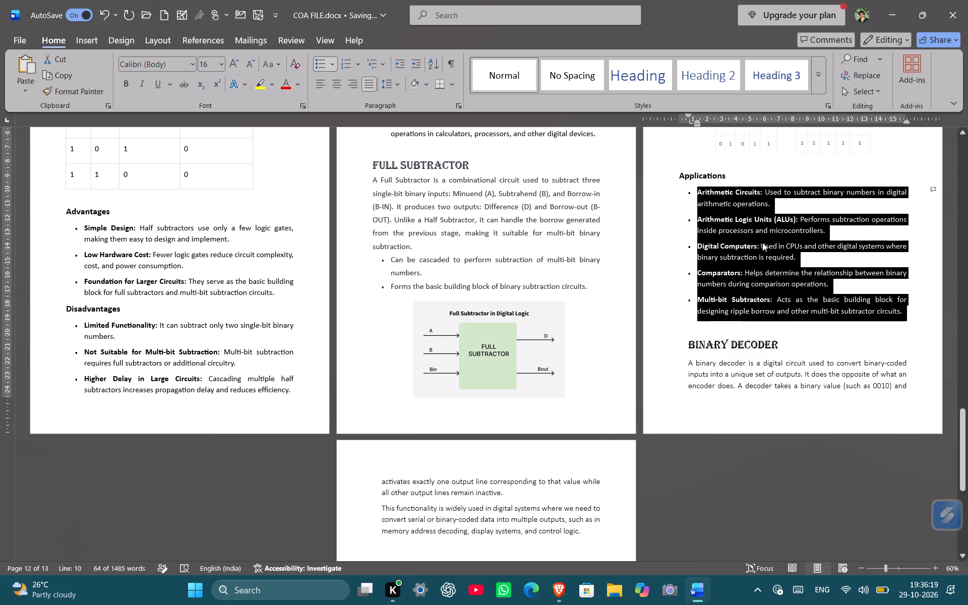
scroll(762, 243, up, 4)
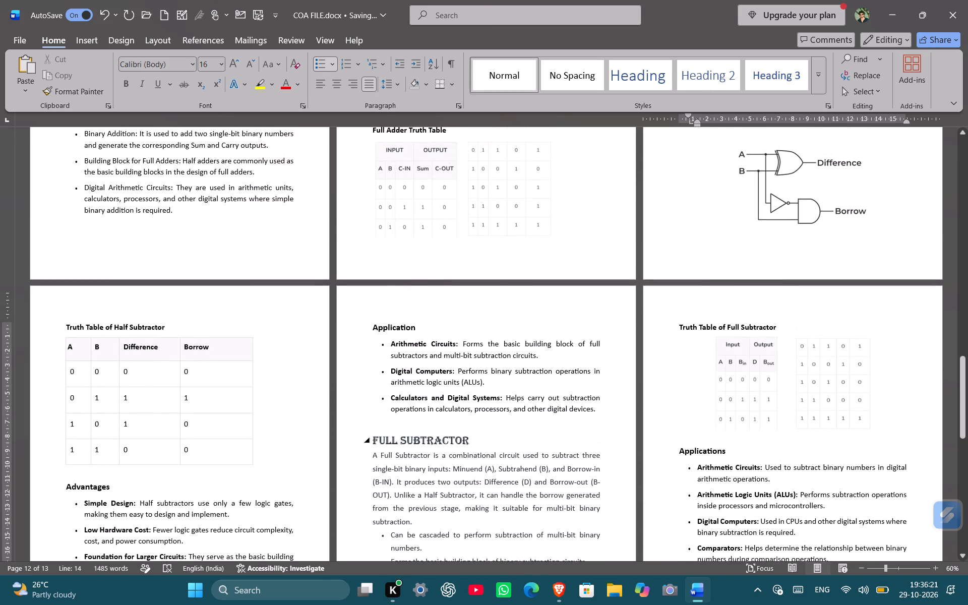
Split the first Binary Decoder paragraph so that "A decoder takes a binary value" starts a new paragraph.
scroll(463, 435, down, 3)
scroll(564, 310, down, 1)
scroll(564, 310, up, 1)
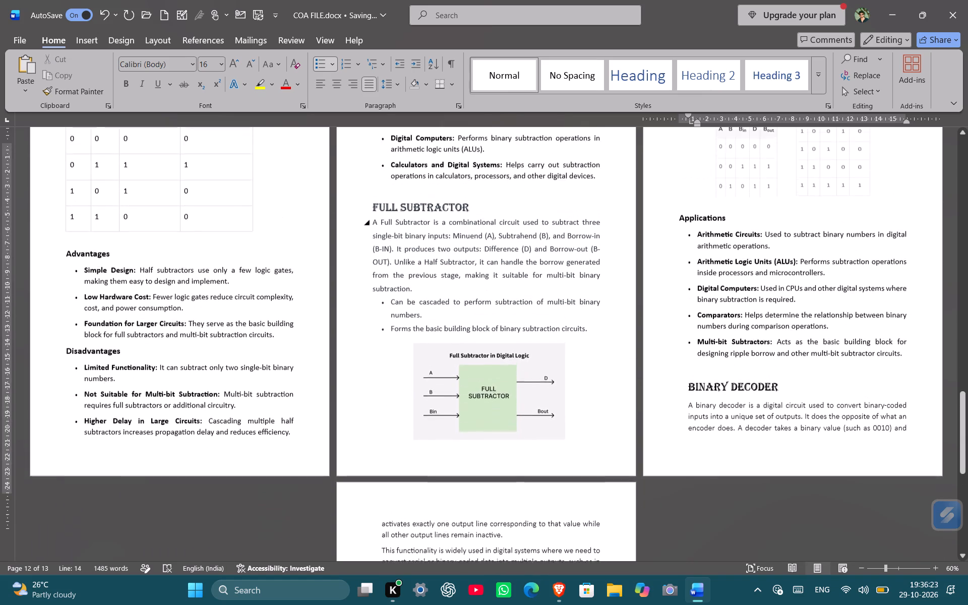
scroll(564, 310, up, 1)
scroll(564, 310, down, 1)
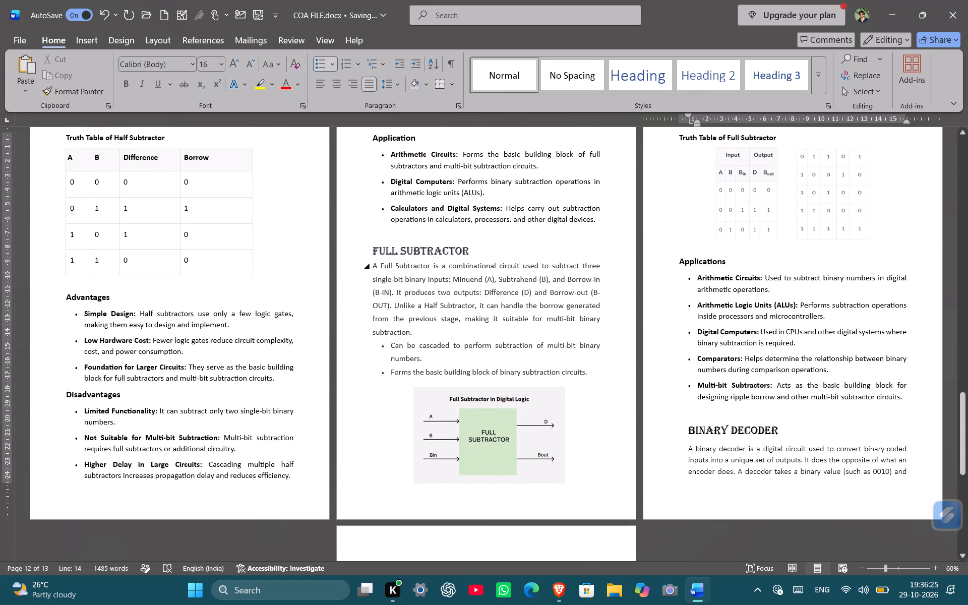
scroll(564, 310, down, 1)
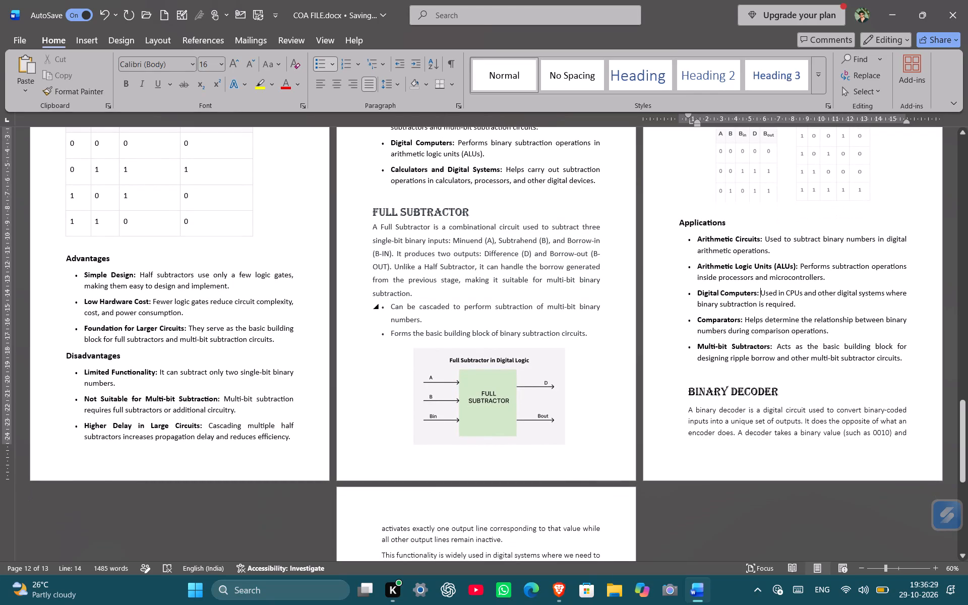
scroll(564, 310, down, 3)
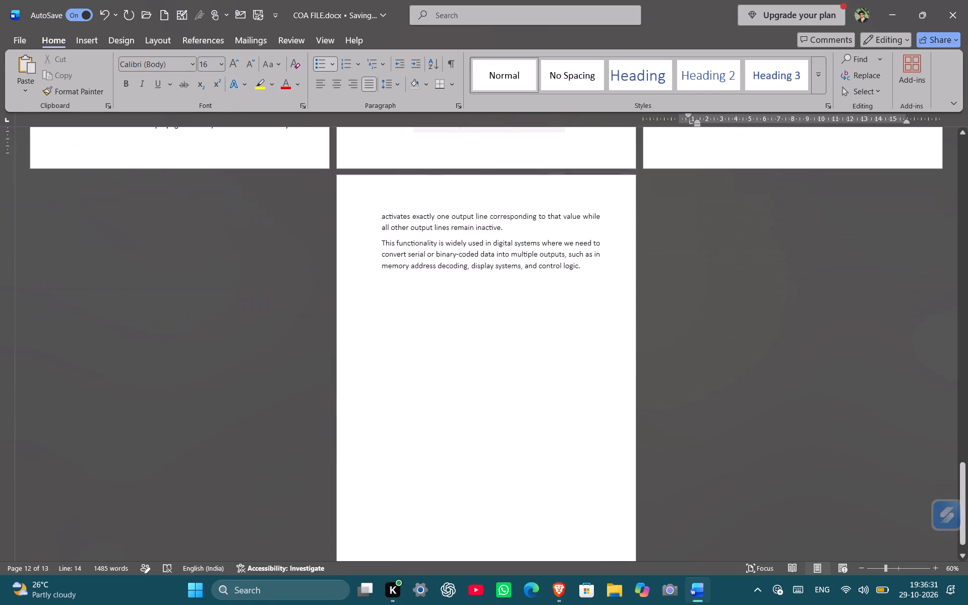
scroll(597, 275, up, 1)
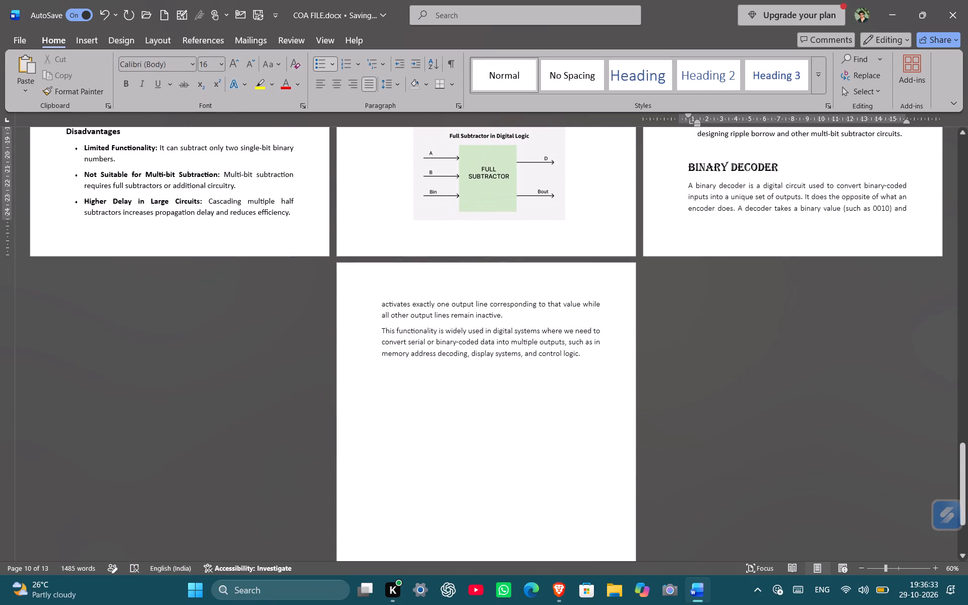
click(739, 209)
key(Return)
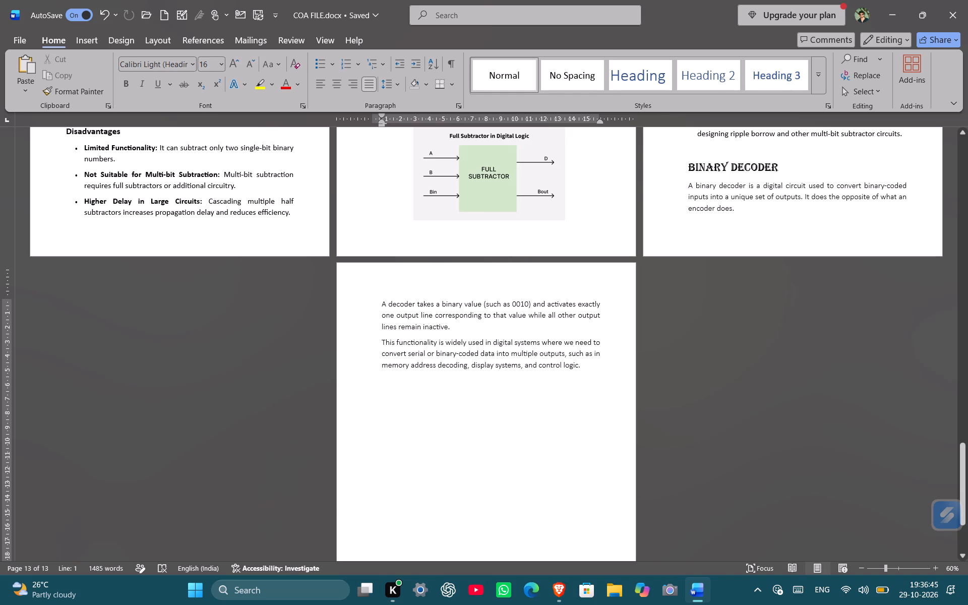
Change the font of all three Binary Decoder paragraphs to Calibri (Body).
drag(587, 367, 685, 188)
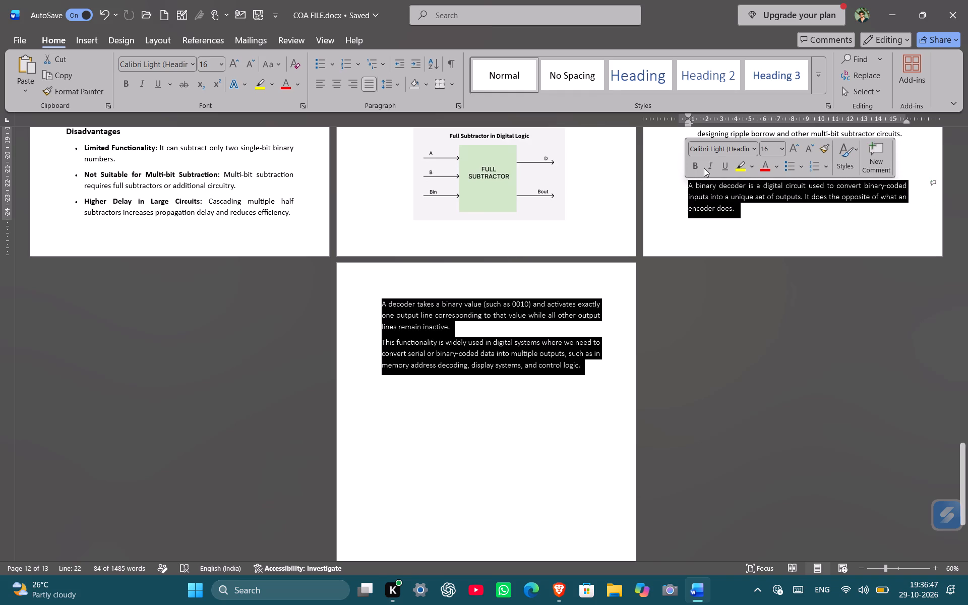
click(720, 151)
click(753, 147)
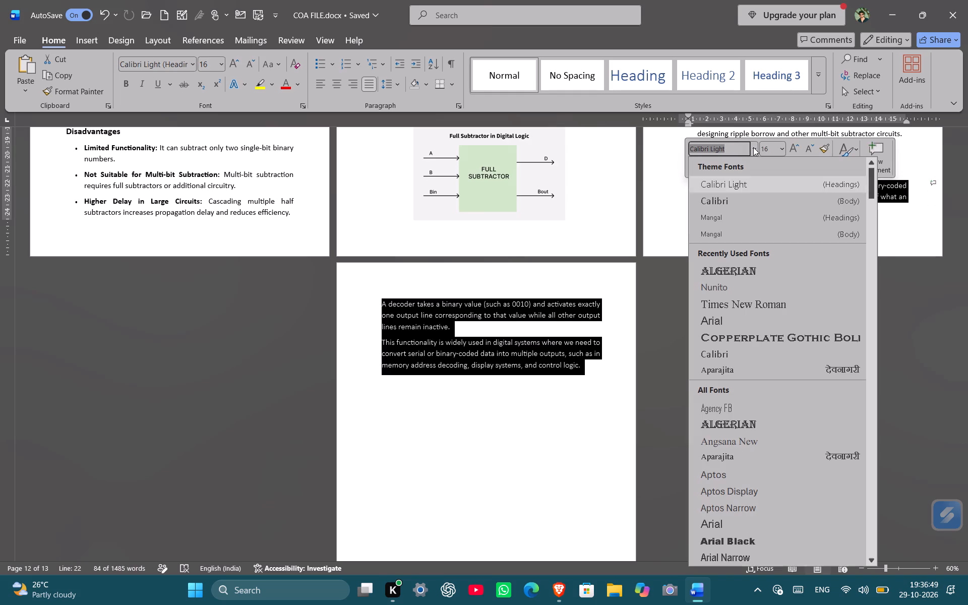
click(731, 198)
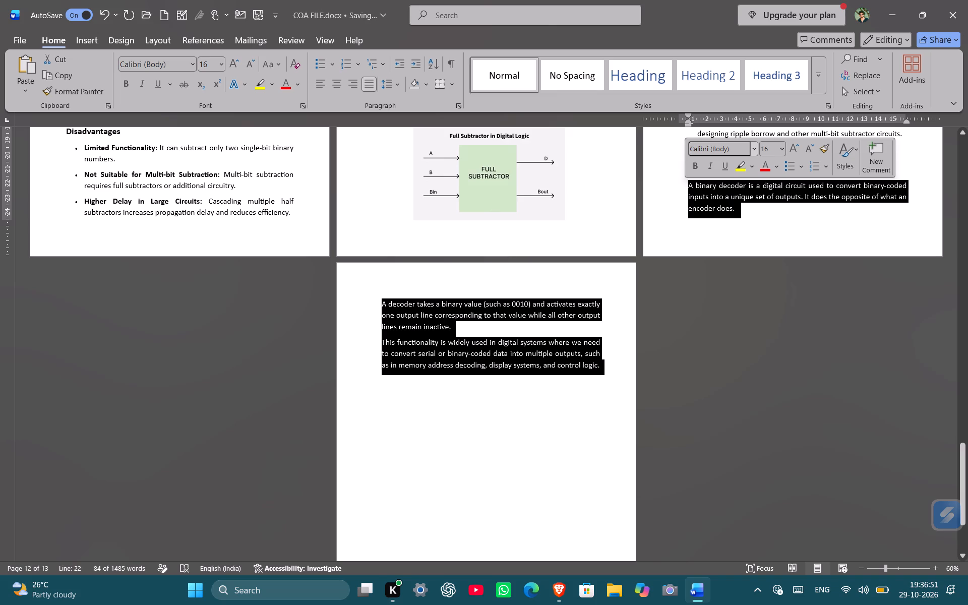
Remove the indent and the extra empty line below the last Binary Decoder paragraph.
click(547, 397)
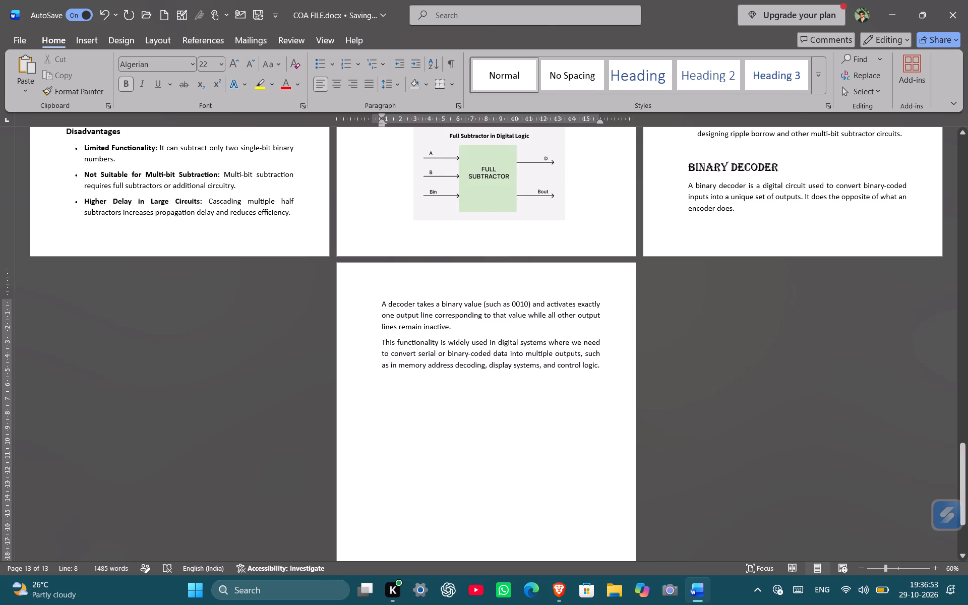
scroll(547, 397, up, 3)
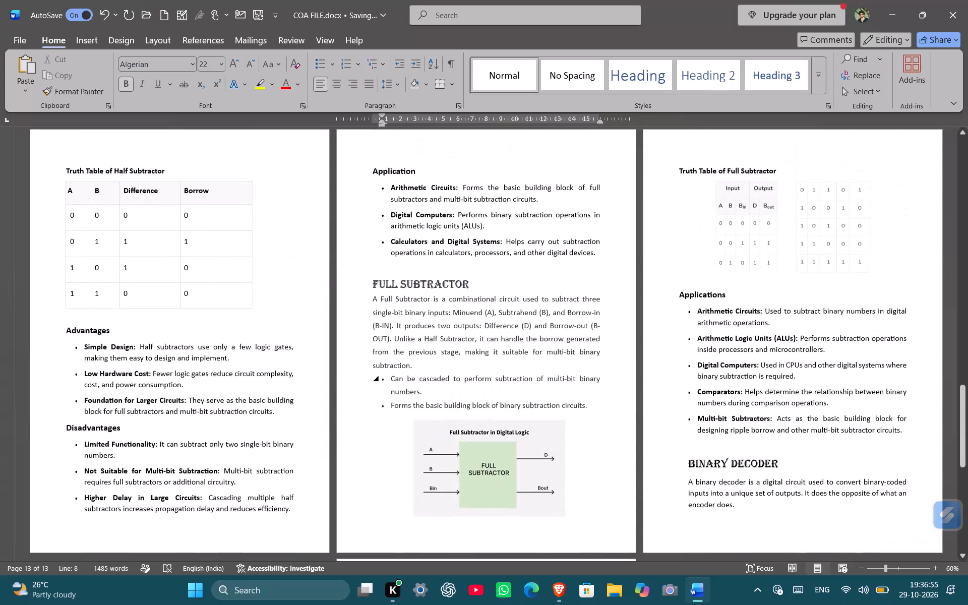
scroll(547, 397, down, 1)
scroll(547, 397, up, 2)
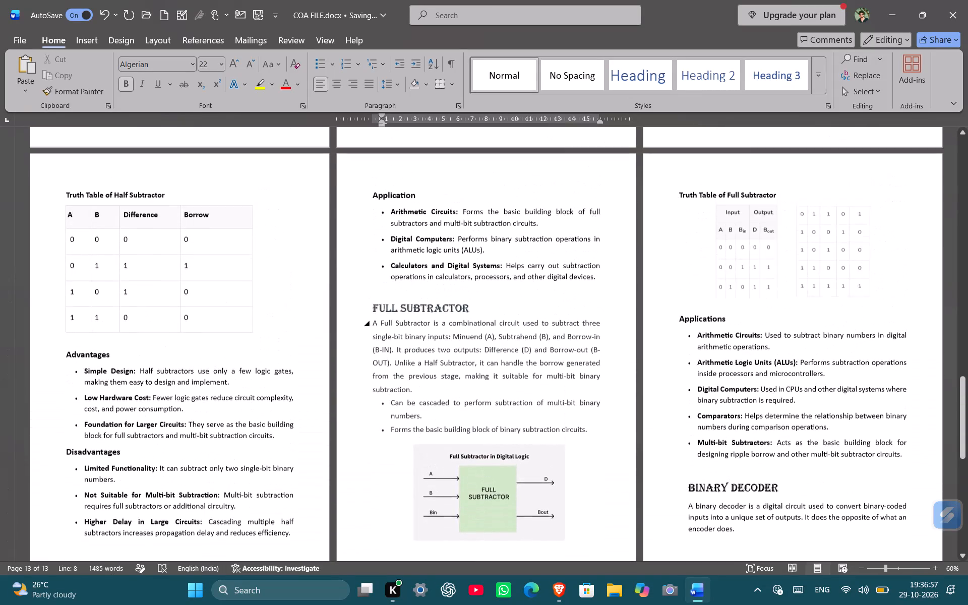
scroll(547, 397, down, 6)
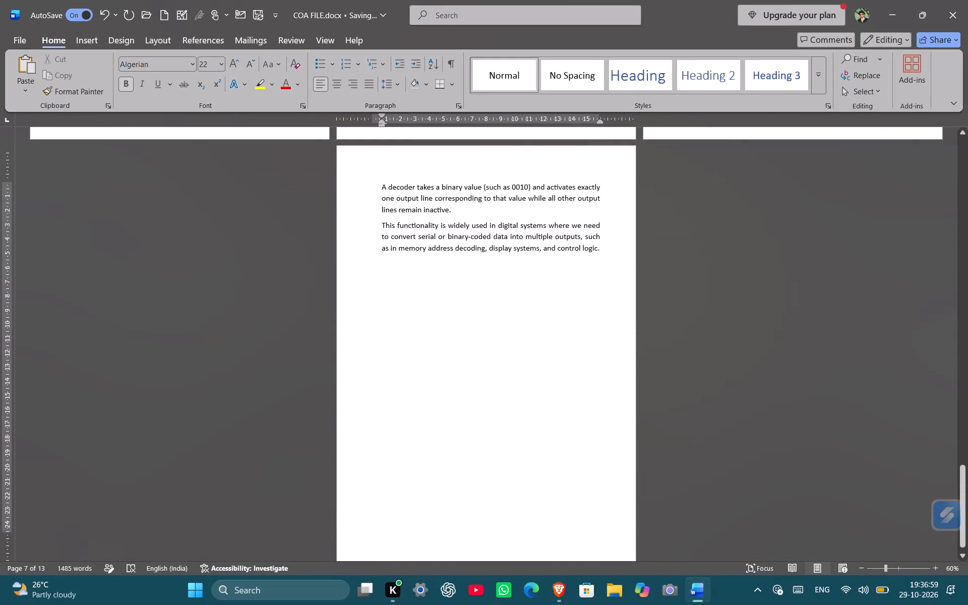
scroll(456, 290, up, 1)
key(BackSpace)
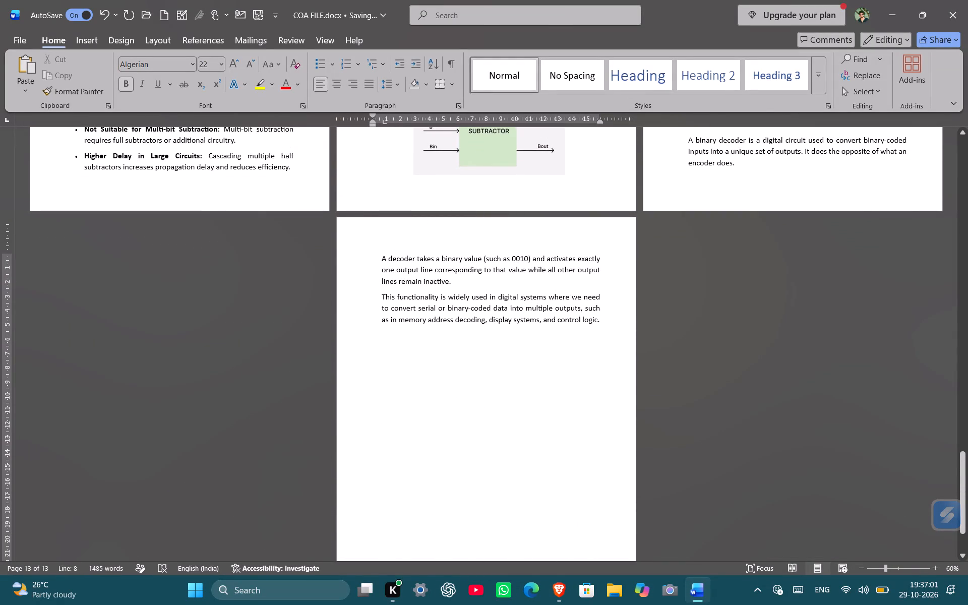
key(BackSpace)
scroll(420, 350, up, 1)
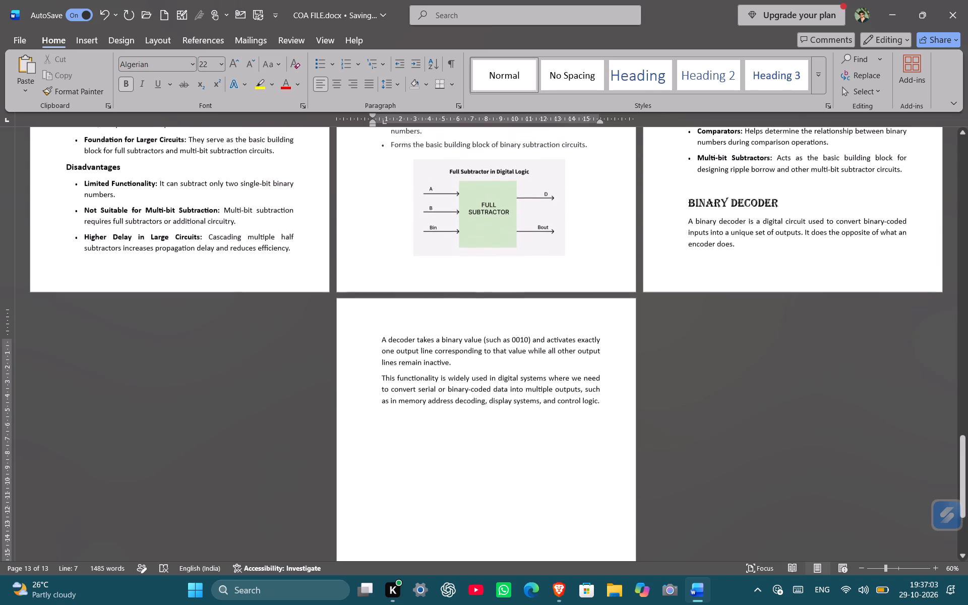
Copy the "A decoder uses n input lines" paragraph and its two bullets from the GeeksforGeeks page in Brave and paste them below the Word text.
click(549, 588)
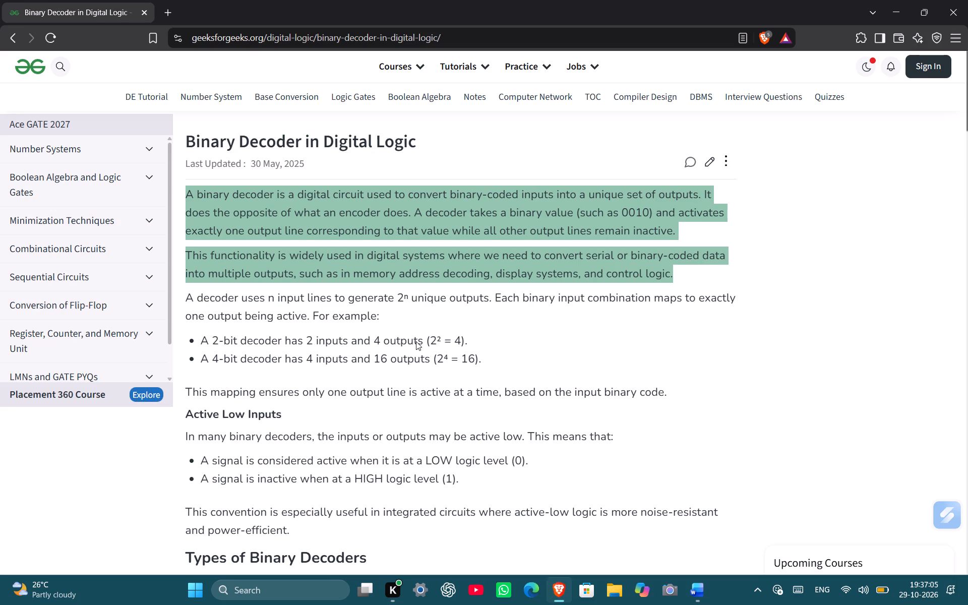
scroll(416, 341, down, 1)
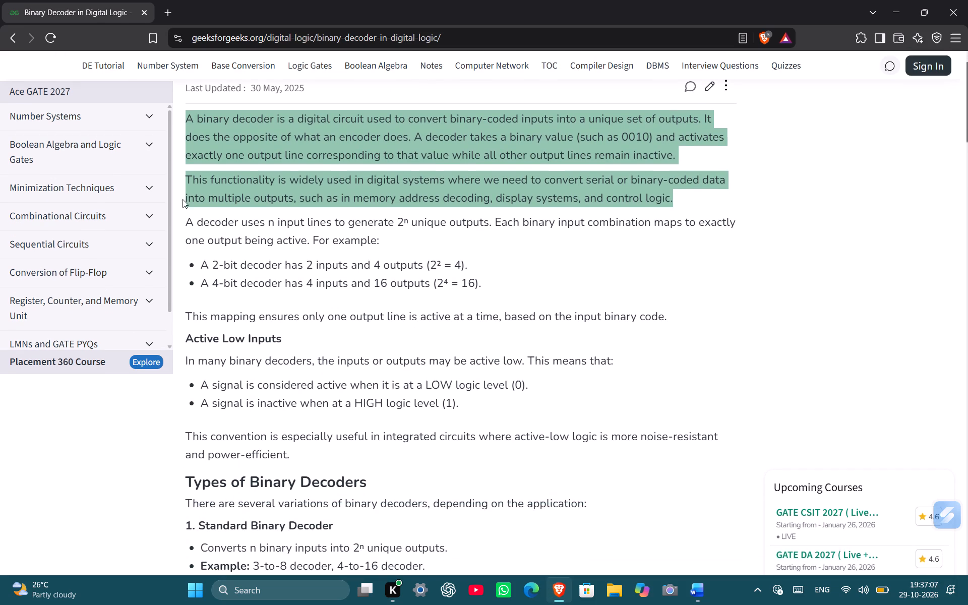
drag(181, 216, 495, 285)
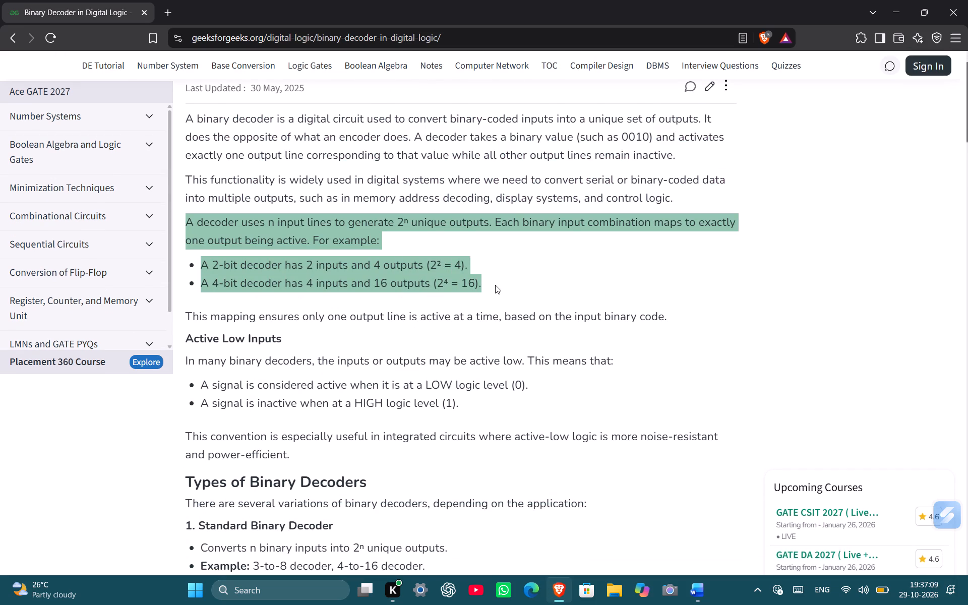
key(ctrl+c)
click(558, 591)
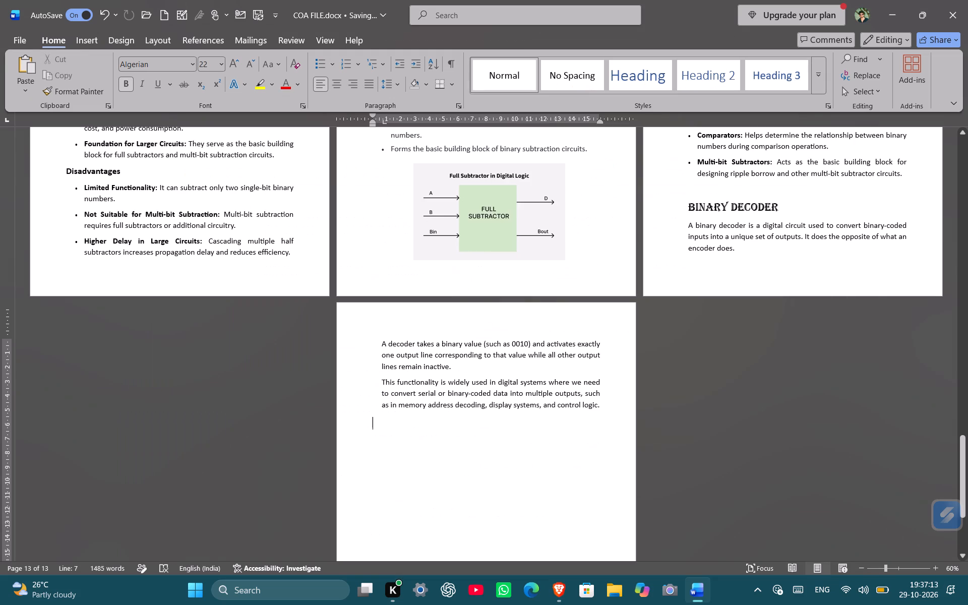
key(ctrl+v)
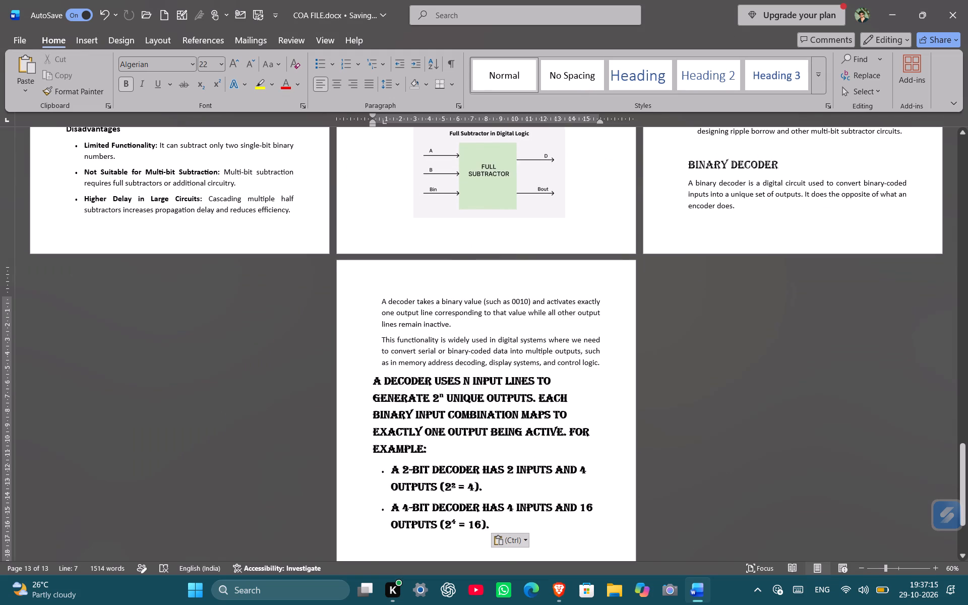
Format the pasted decoder paragraph and its two bullets in Calibri (Body), size 16, without bold.
drag(373, 385, 495, 529)
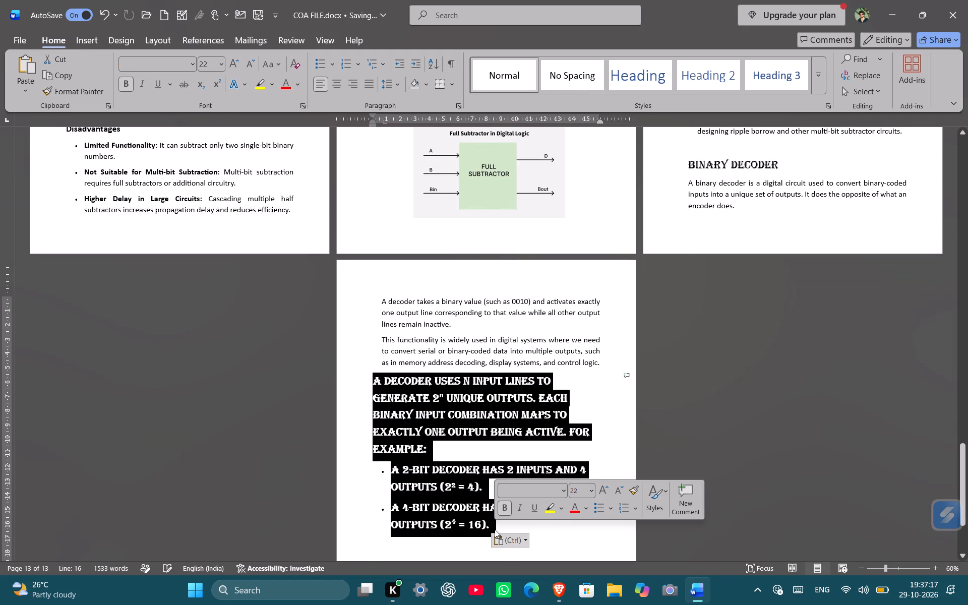
click(544, 489)
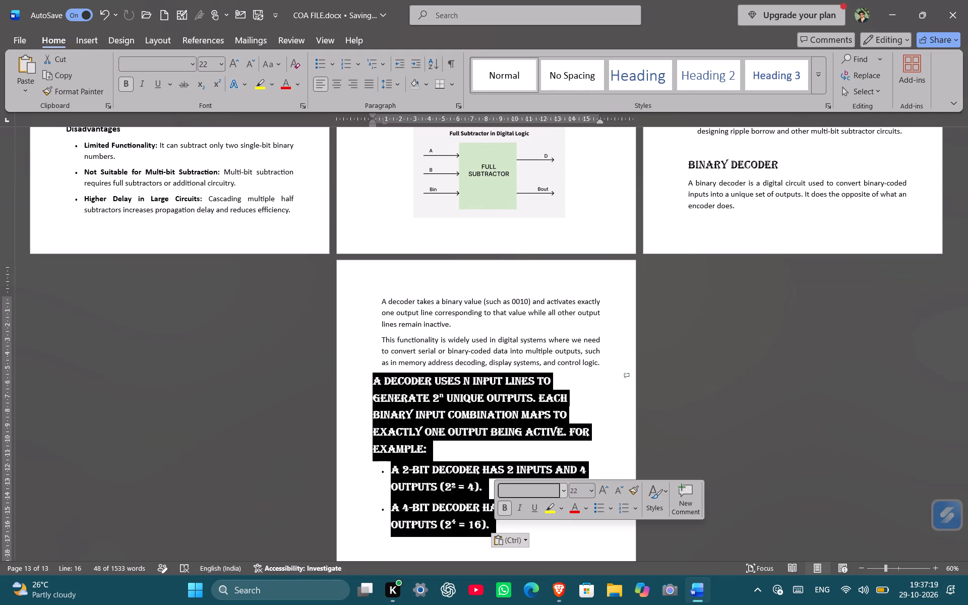
click(561, 489)
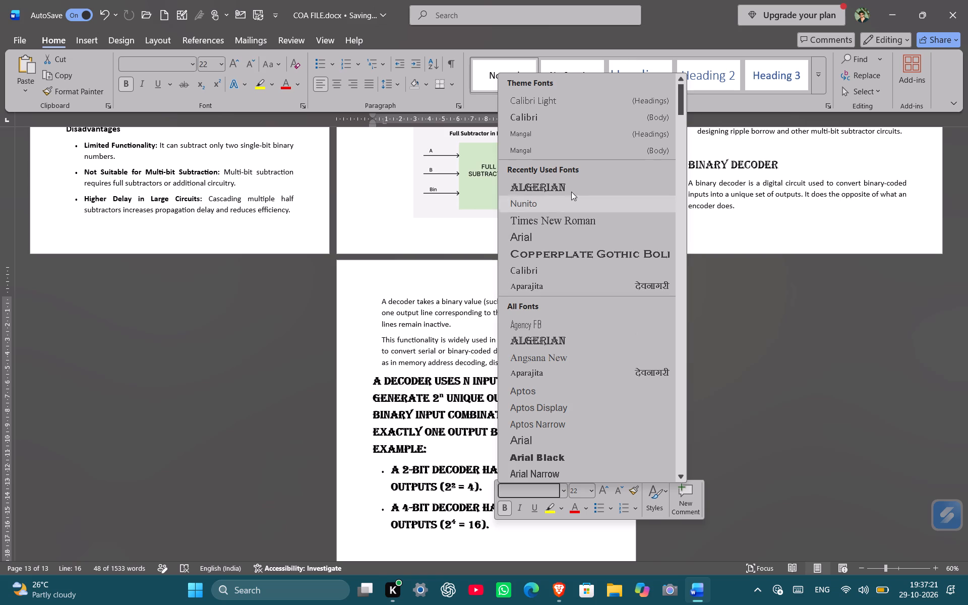
click(552, 114)
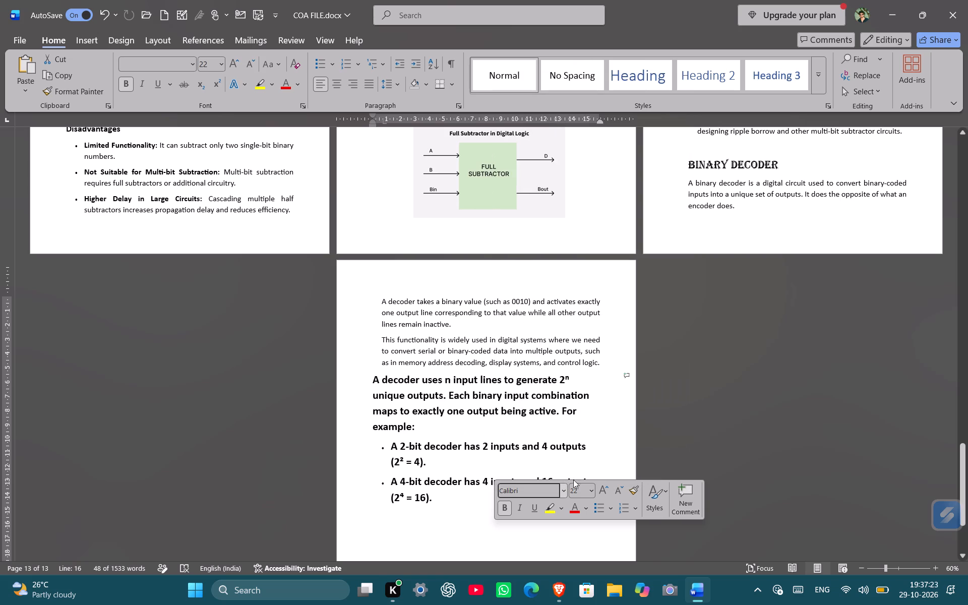
click(593, 492)
click(582, 340)
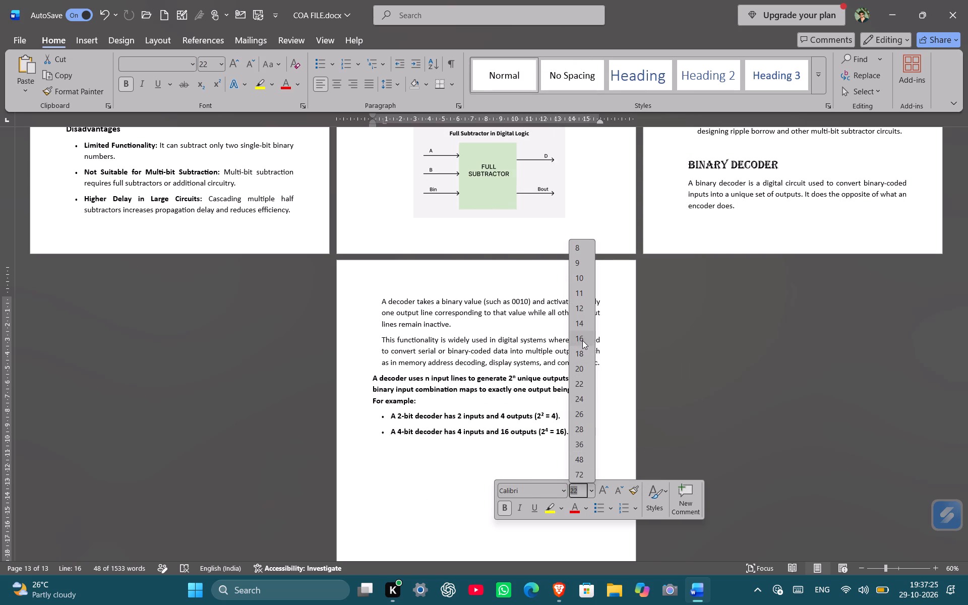
click(505, 512)
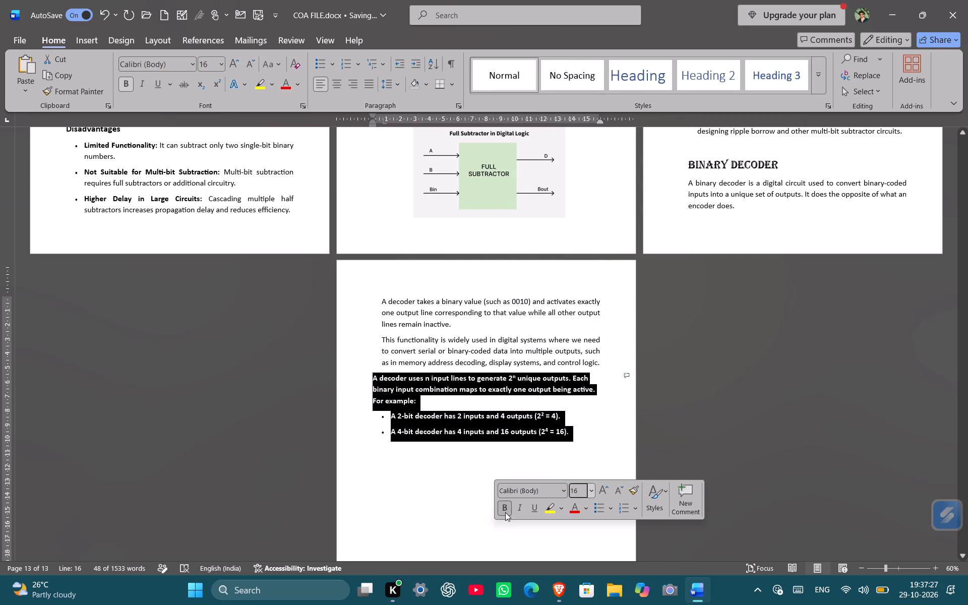
click(453, 467)
Move the left indent of the "A decoder takes" and "This functionality" paragraphs to the page margin, aligning them with the paragraph below.
drag(370, 379, 370, 381)
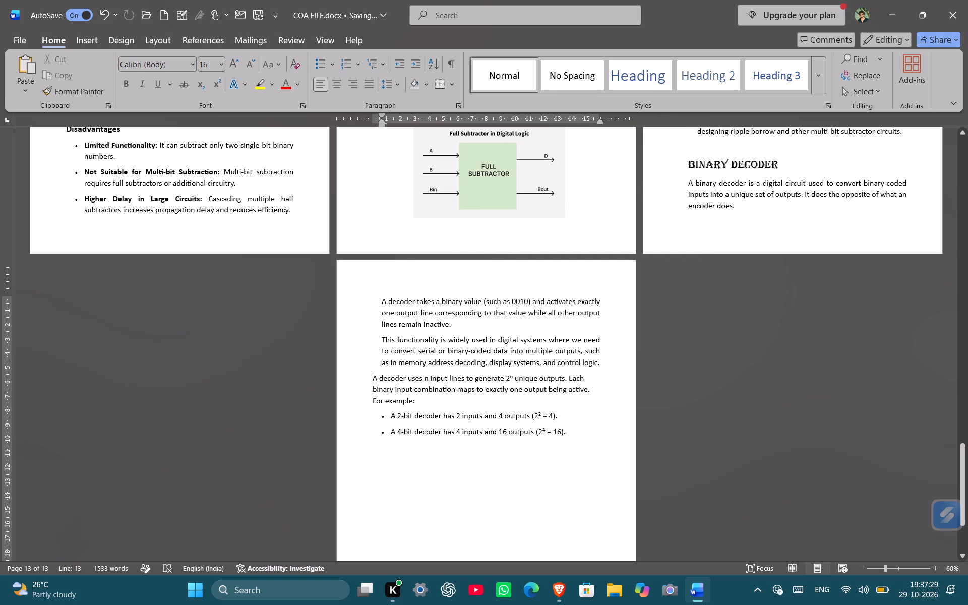
drag(370, 381, 370, 405)
click(370, 401)
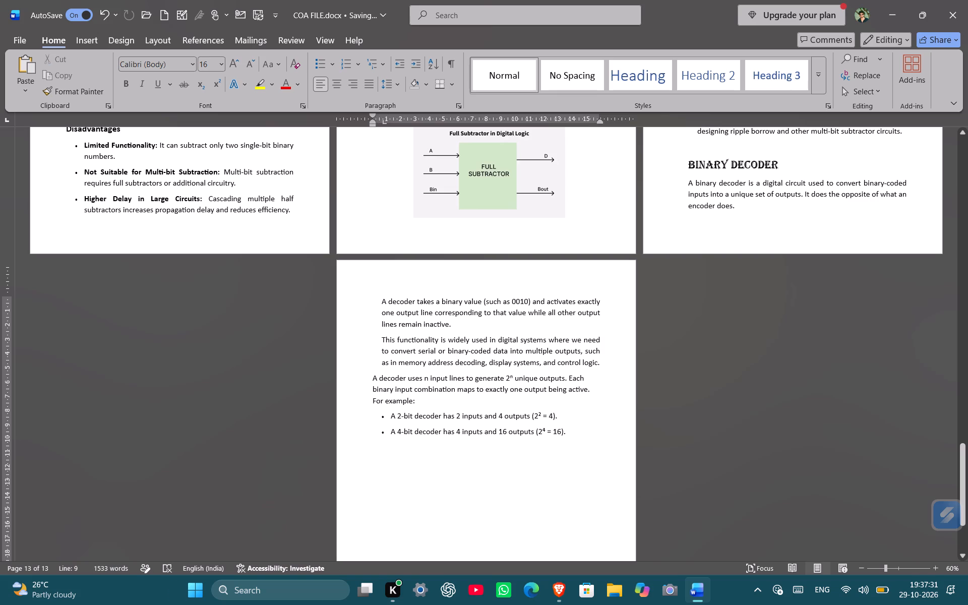
drag(372, 378, 372, 387)
click(372, 387)
drag(379, 300, 391, 362)
click(391, 362)
click(382, 362)
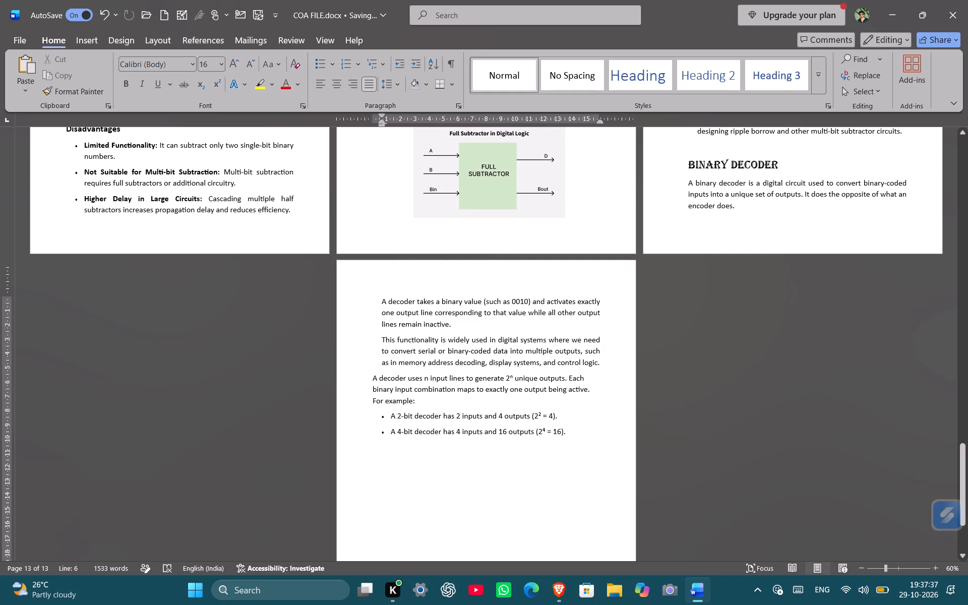
drag(378, 301, 379, 310)
drag(379, 310, 605, 365)
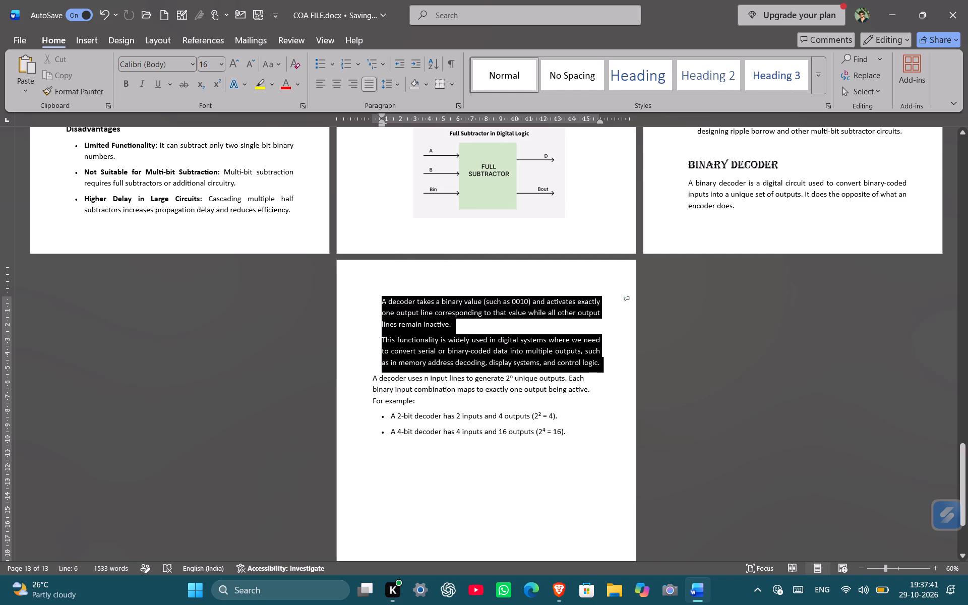
drag(605, 365, 606, 365)
drag(383, 127, 380, 127)
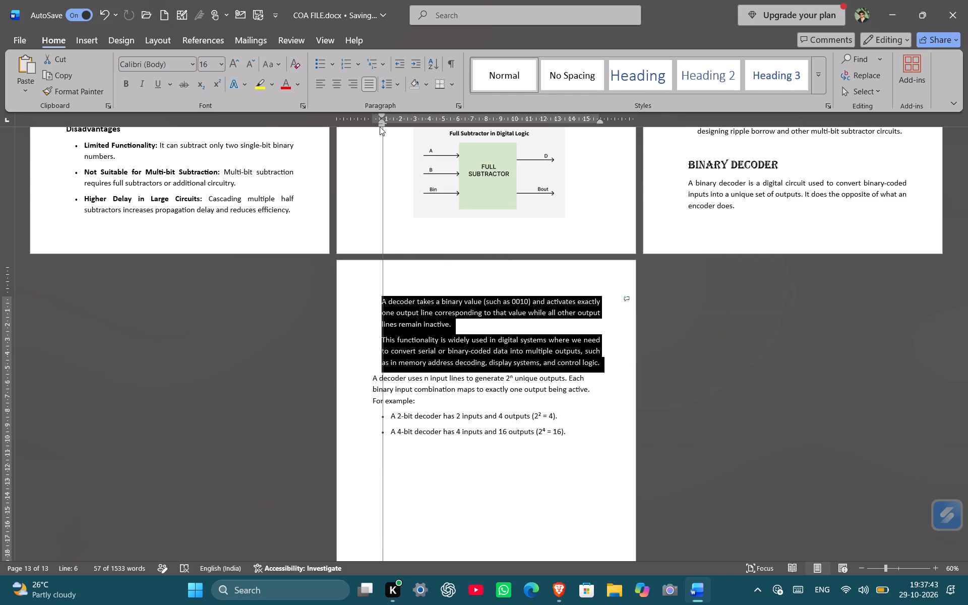
drag(380, 127, 365, 130)
drag(381, 125, 373, 125)
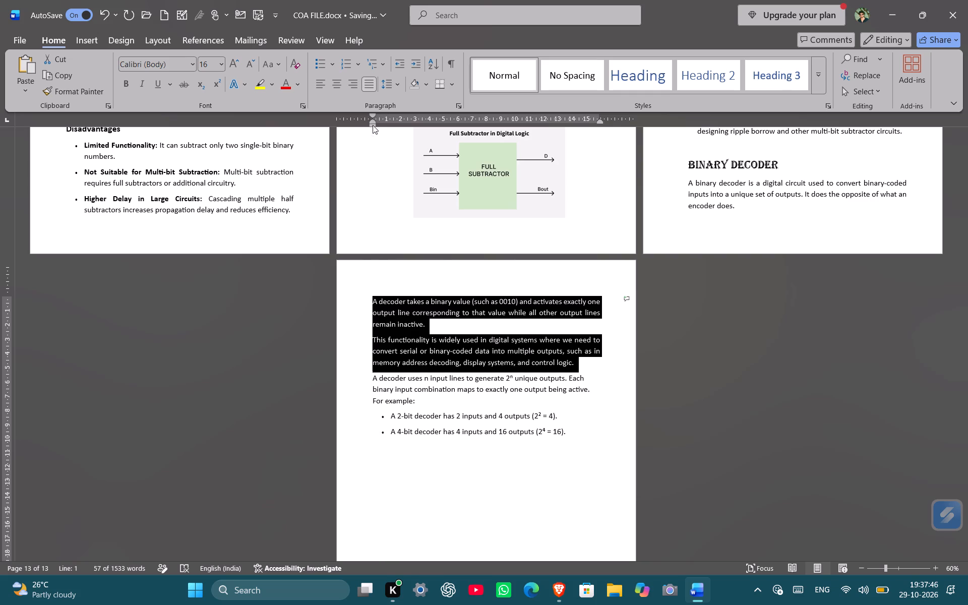
Remove the left indent of the BINARY DECODER heading, keeping one blank line between it and the Applications bullets above.
click(526, 452)
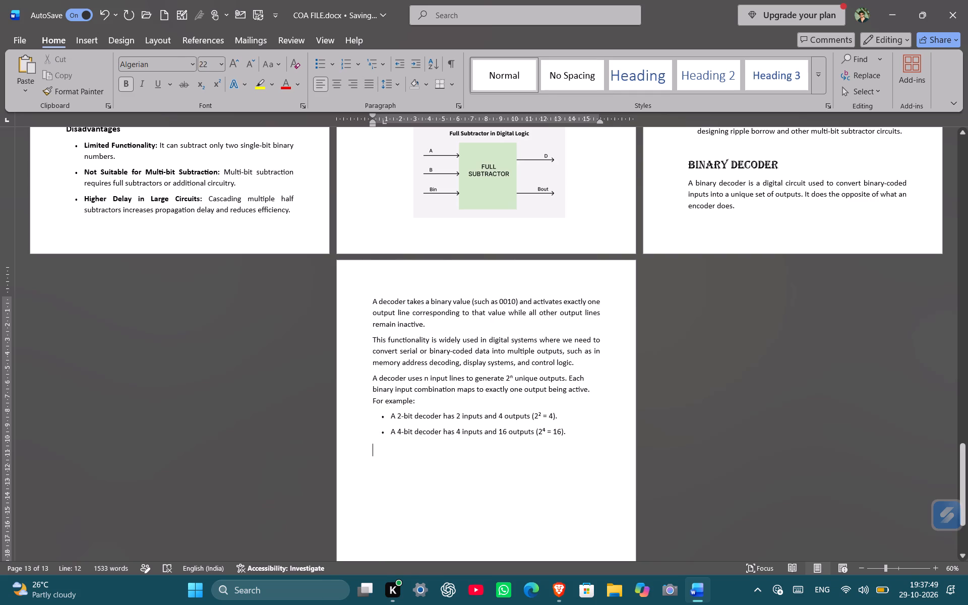
scroll(526, 452, up, 2)
click(715, 448)
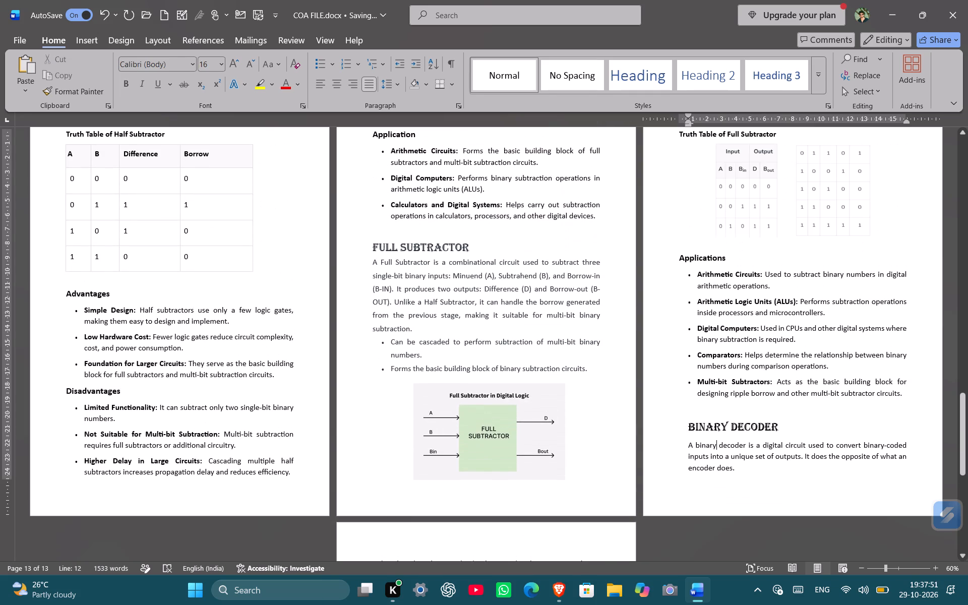
click(685, 426)
key(BackSpace)
key(BackSpace)
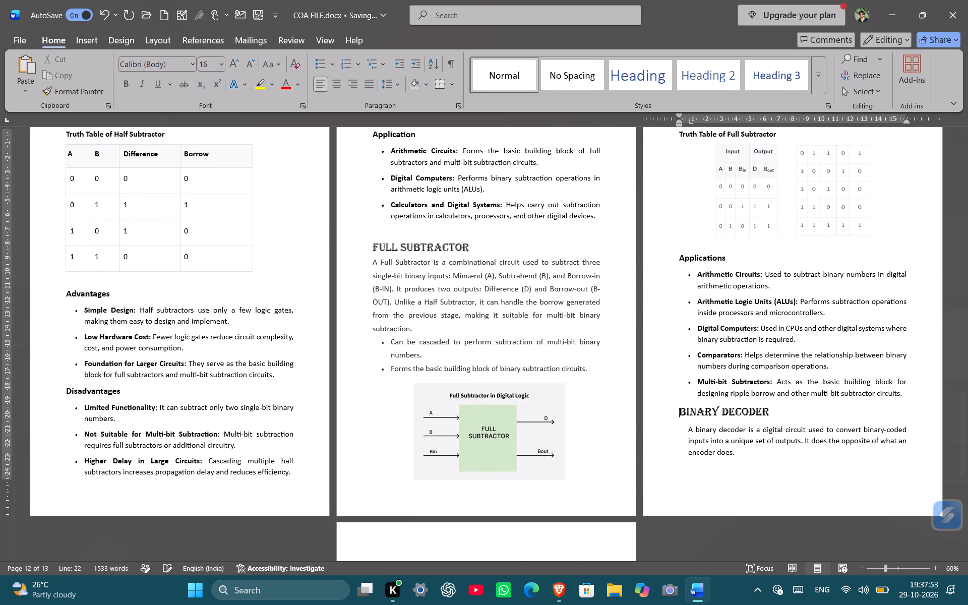
key(Return)
key(BackSpace)
key(Return)
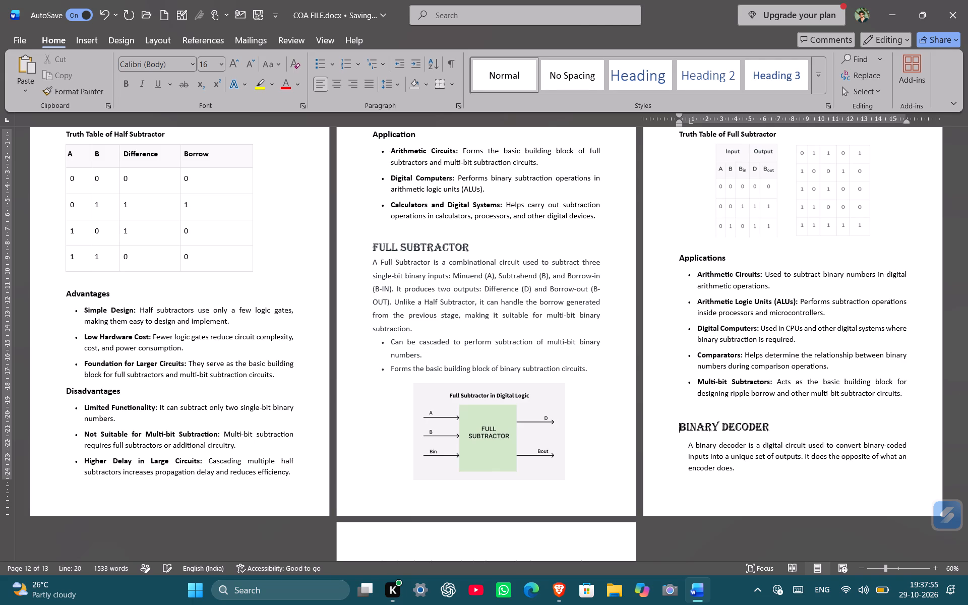
Move the left indent of the "A binary decoder is a digital circuit" paragraph to the page margin, in line with its heading.
click(692, 469)
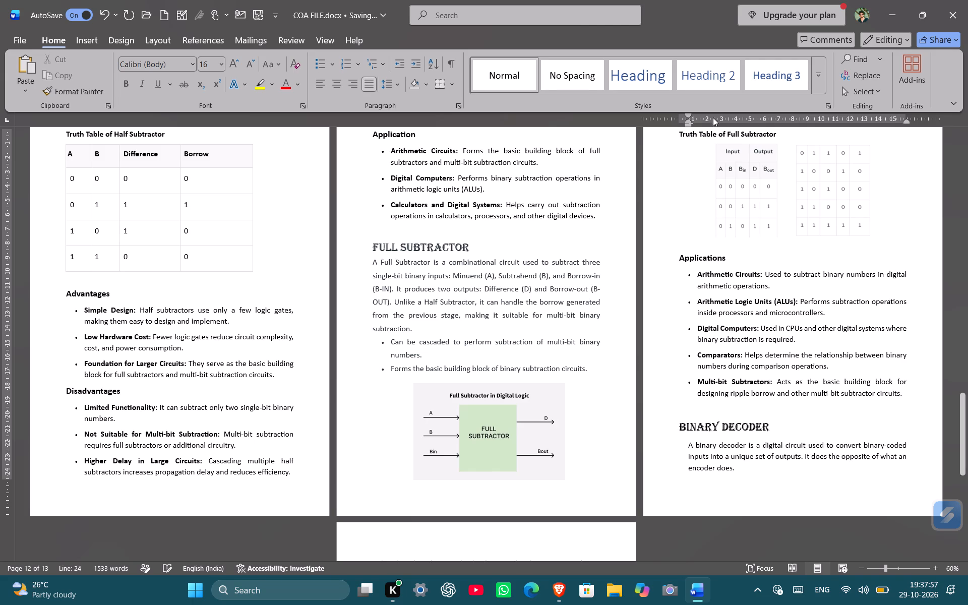
drag(689, 126, 661, 127)
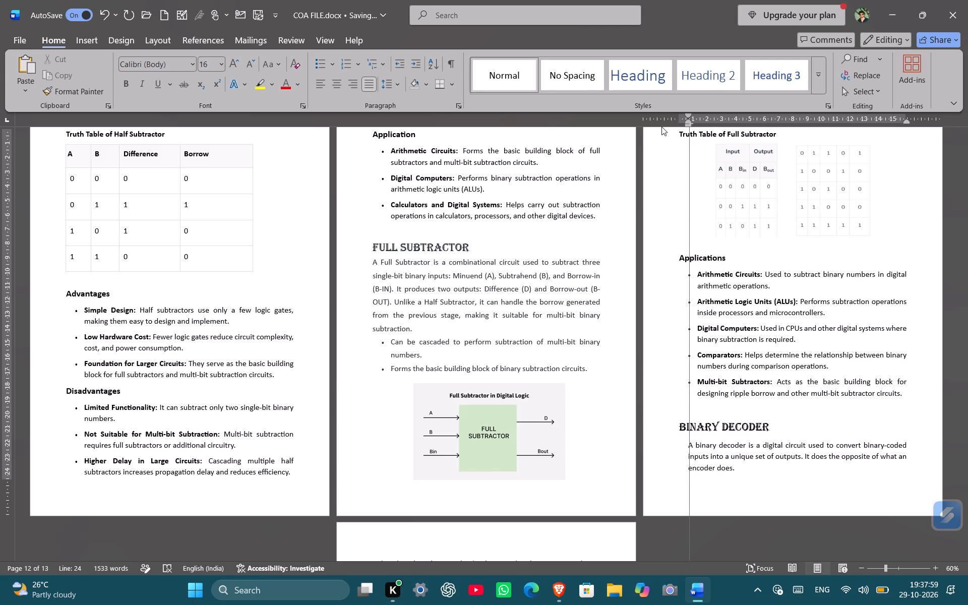
drag(661, 127, 679, 124)
drag(687, 124, 679, 126)
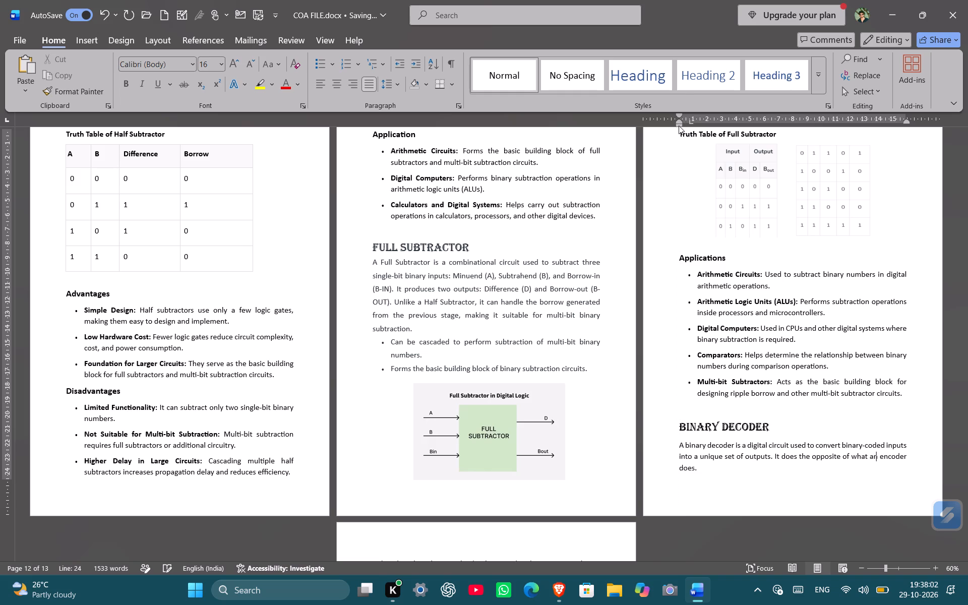
Prepare an empty line without bullet or indent below the "A 4-bit decoder has 4 inputs" bullet.
scroll(616, 381, down, 3)
click(511, 342)
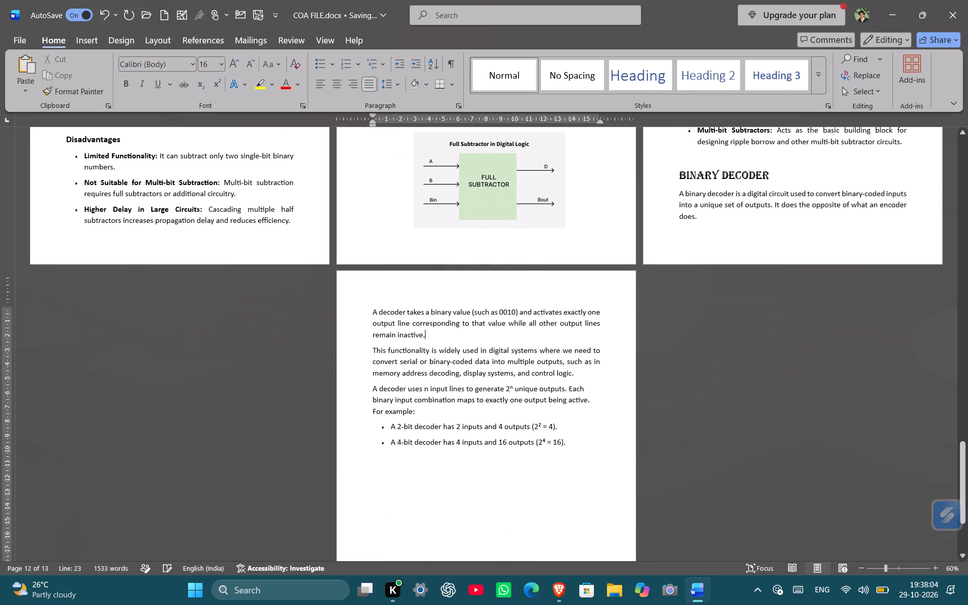
click(511, 342)
scroll(446, 422, down, 1)
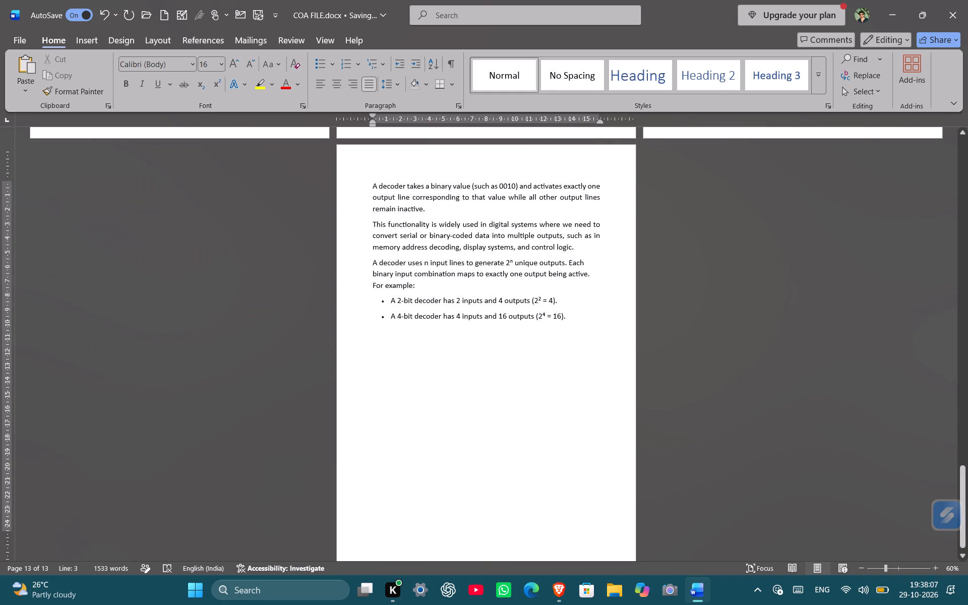
click(584, 313)
key(Return)
key(BackSpace)
key(BackSpace)
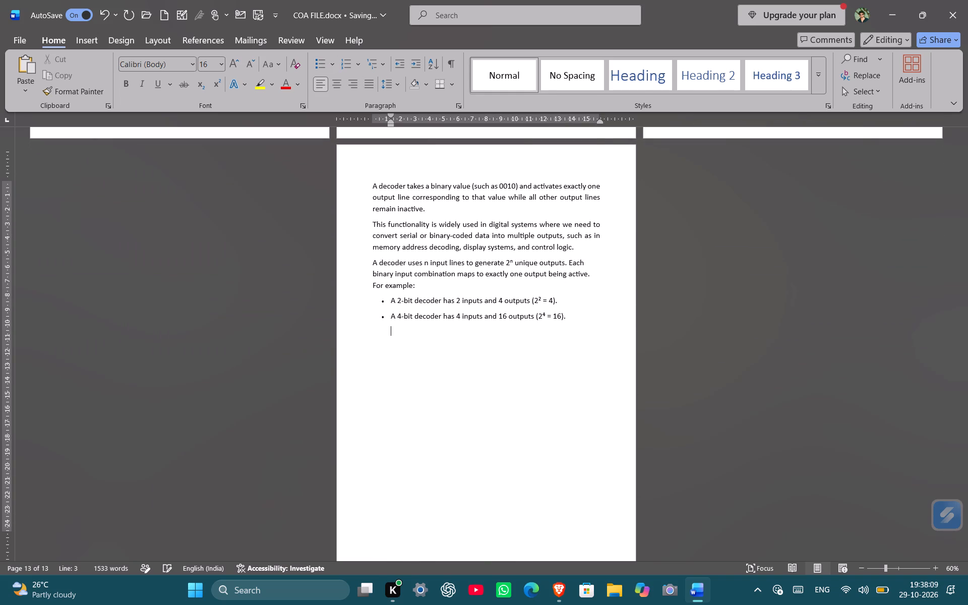
key(BackSpace)
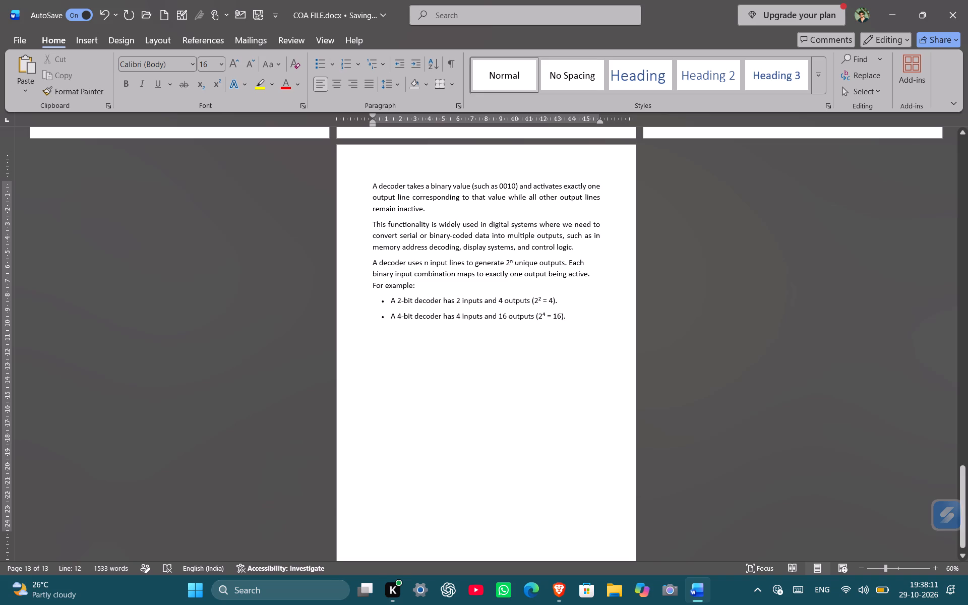
Copy the Types of Binary Decoders section, through the Error-Detecting Decoder bullets, from the GeeksforGeeks page in Brave and paste it below the Word text.
click(563, 600)
scroll(388, 397, down, 1)
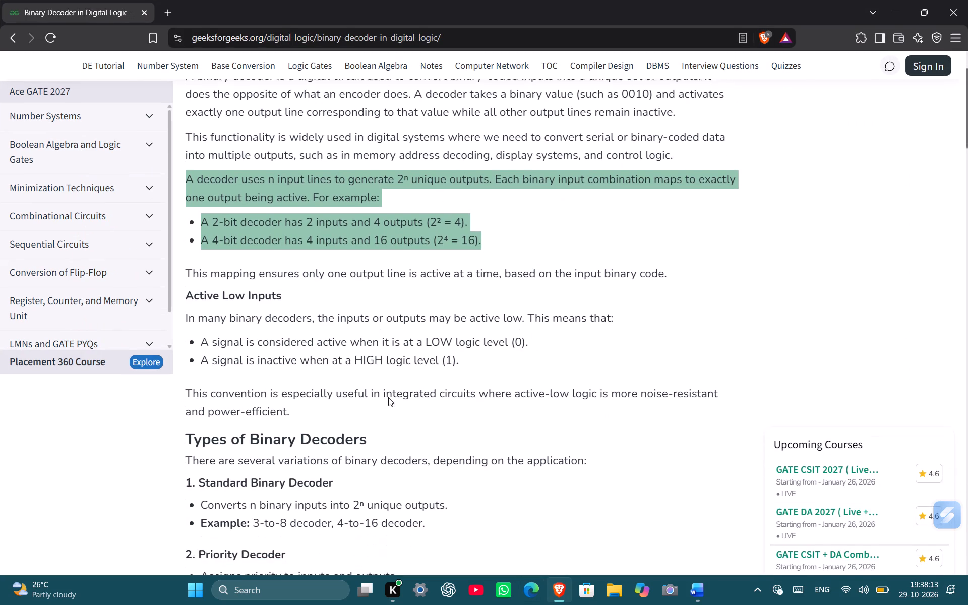
scroll(270, 332, down, 1)
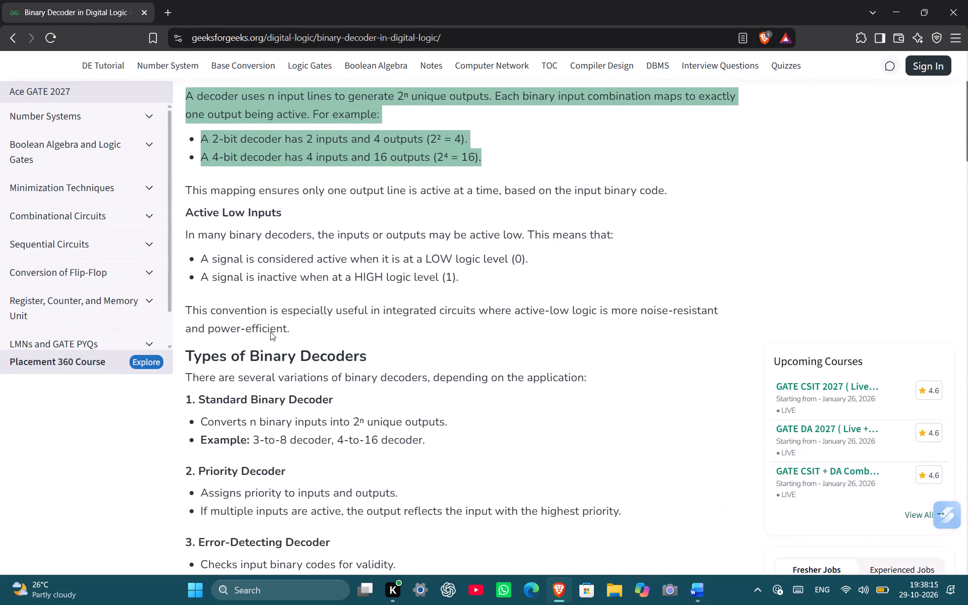
scroll(270, 332, down, 2)
drag(185, 189, 501, 417)
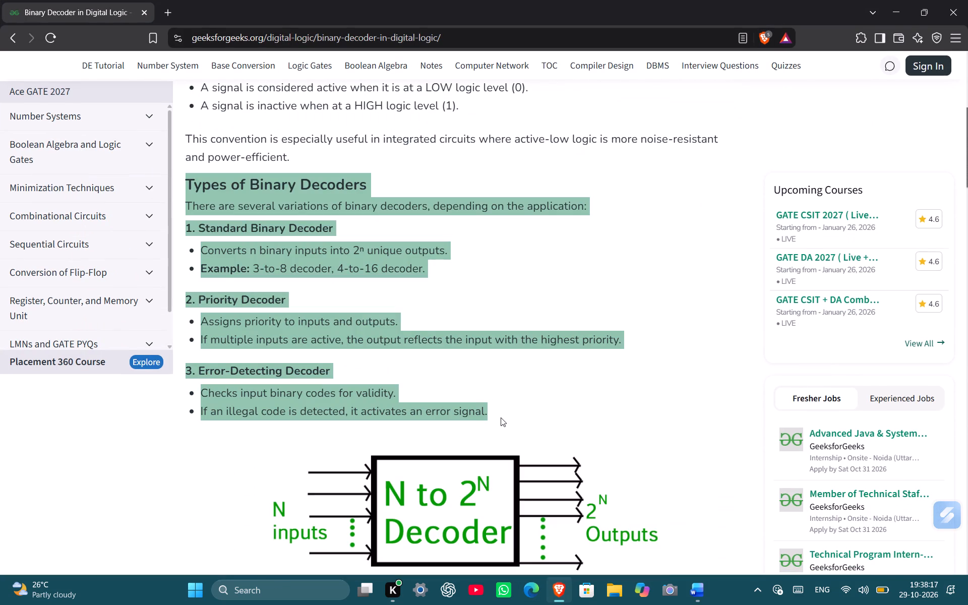
drag(501, 417, 500, 417)
key(ctrl+c)
click(565, 595)
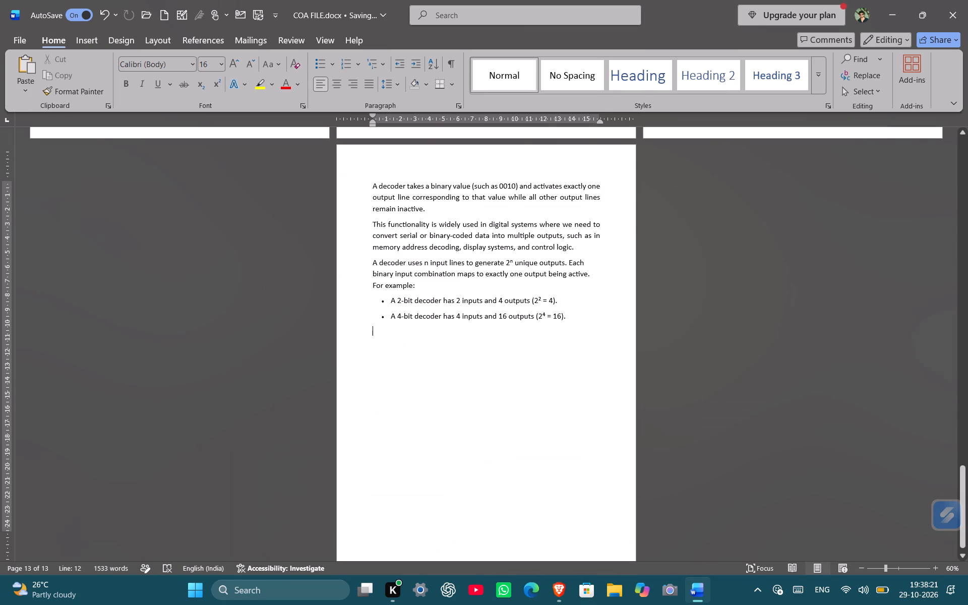
key(ctrl+v)
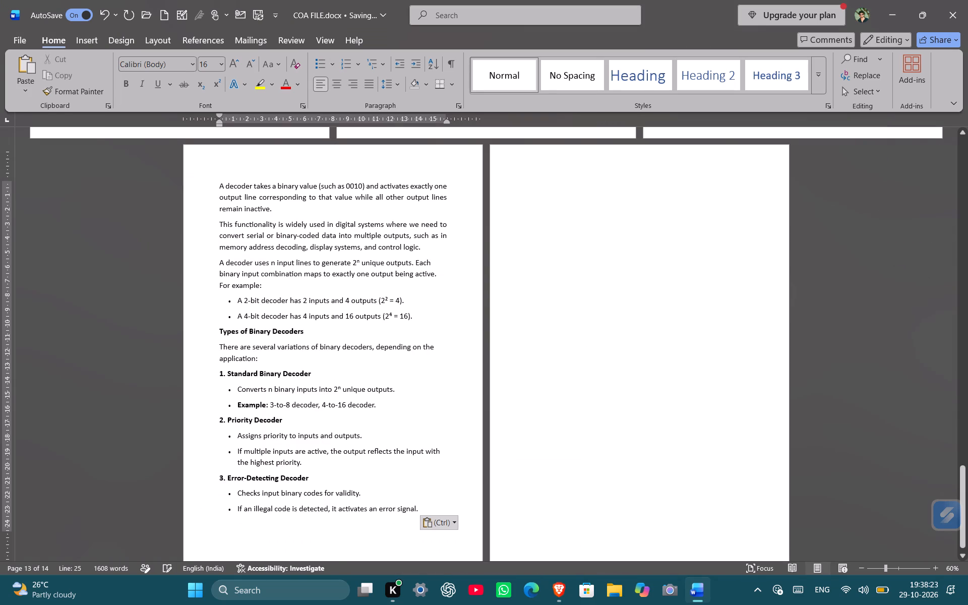
scroll(296, 369, down, 1)
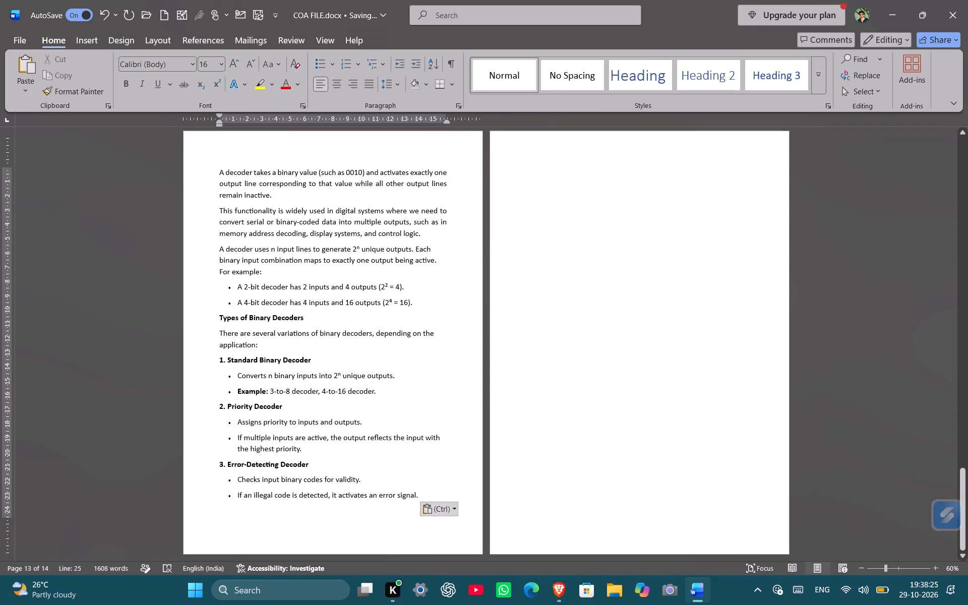
Increase the font size of the "Types of Binary Decoders" heading to 18.
click(309, 320)
triple_click(309, 320)
click(309, 320)
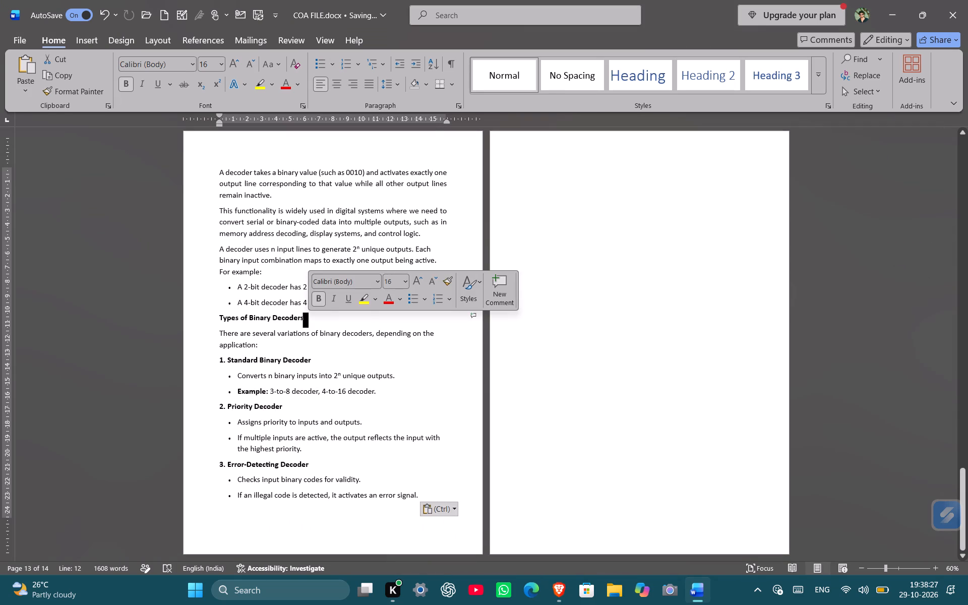
double_click(309, 320)
triple_click(309, 320)
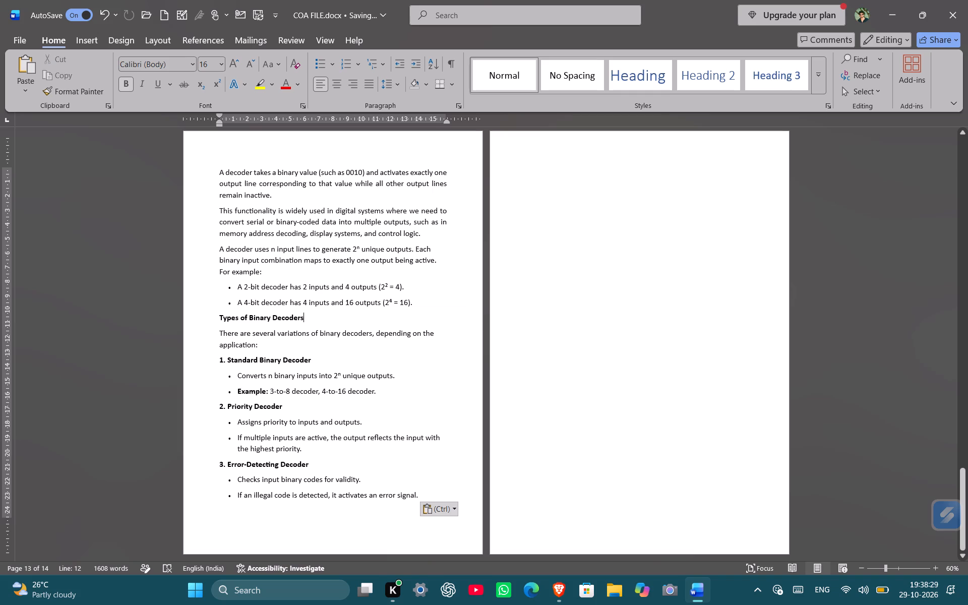
key(ctrl+shift+period)
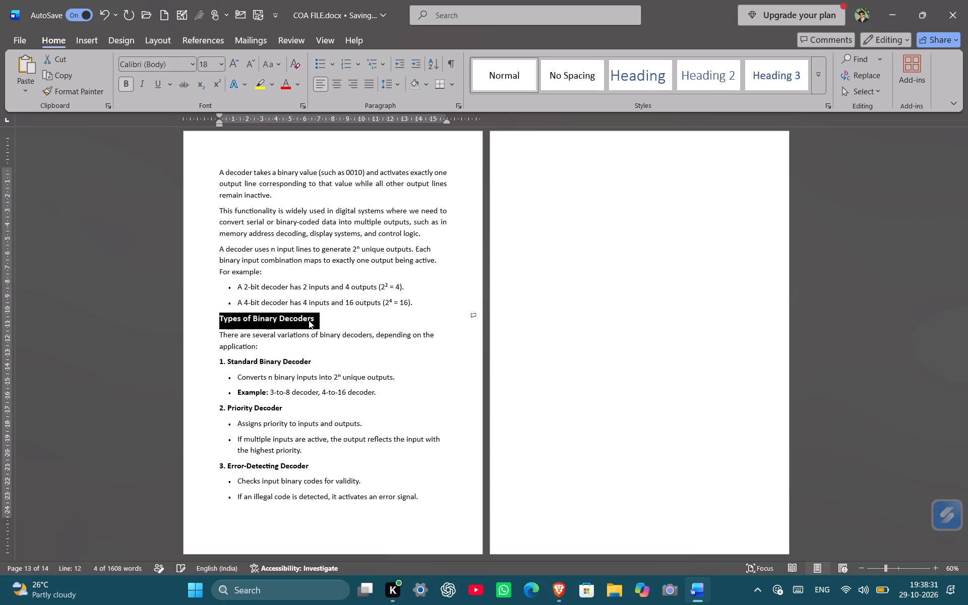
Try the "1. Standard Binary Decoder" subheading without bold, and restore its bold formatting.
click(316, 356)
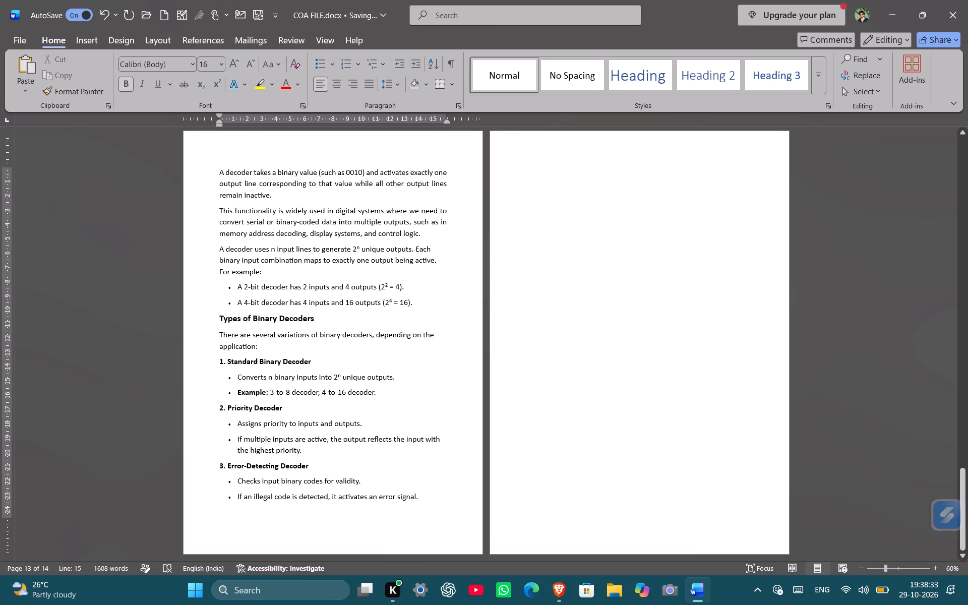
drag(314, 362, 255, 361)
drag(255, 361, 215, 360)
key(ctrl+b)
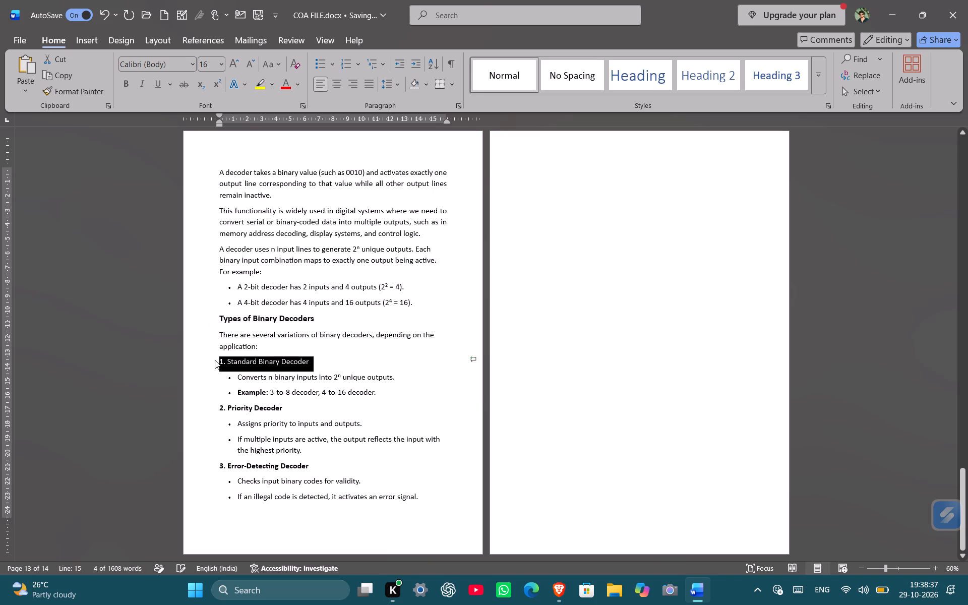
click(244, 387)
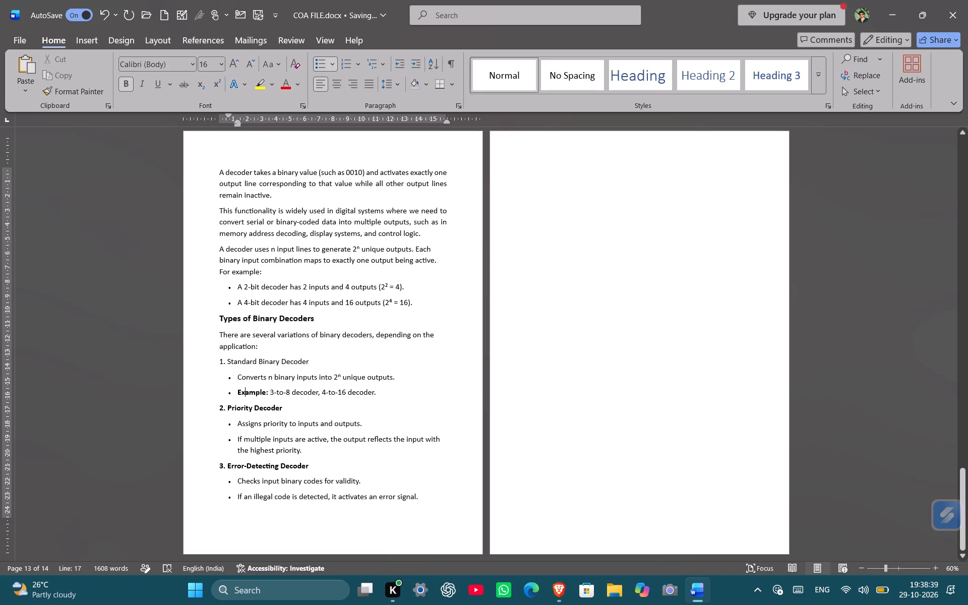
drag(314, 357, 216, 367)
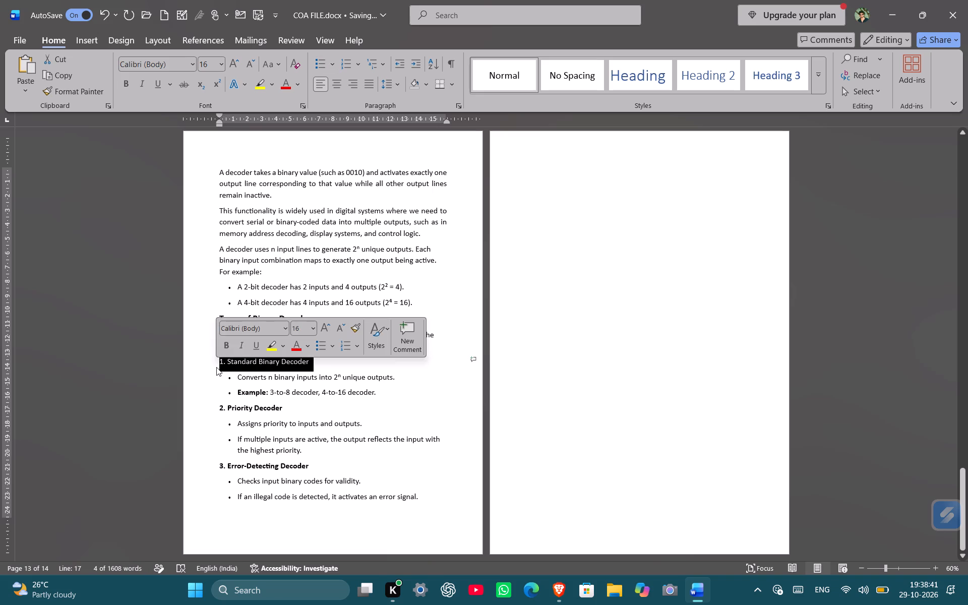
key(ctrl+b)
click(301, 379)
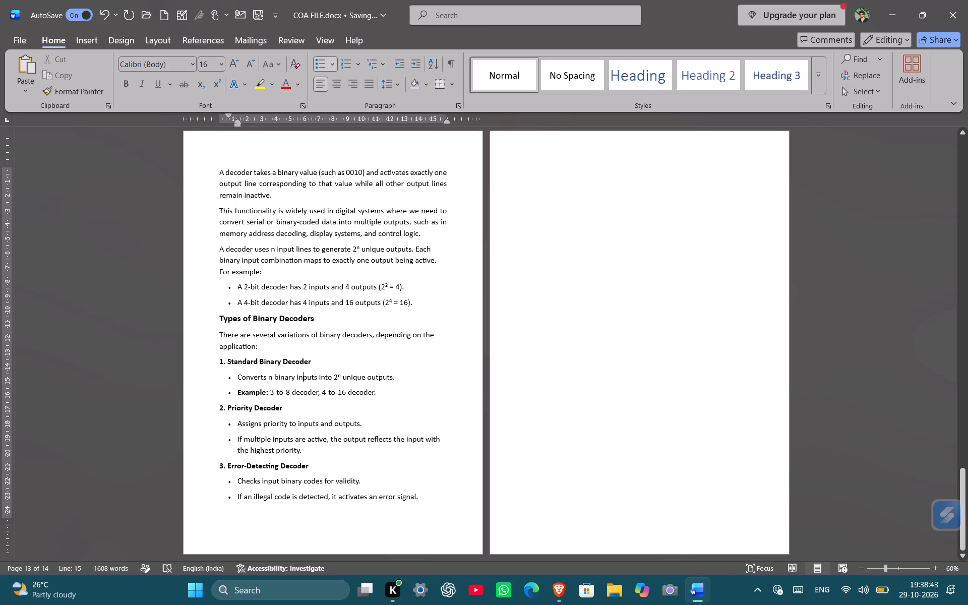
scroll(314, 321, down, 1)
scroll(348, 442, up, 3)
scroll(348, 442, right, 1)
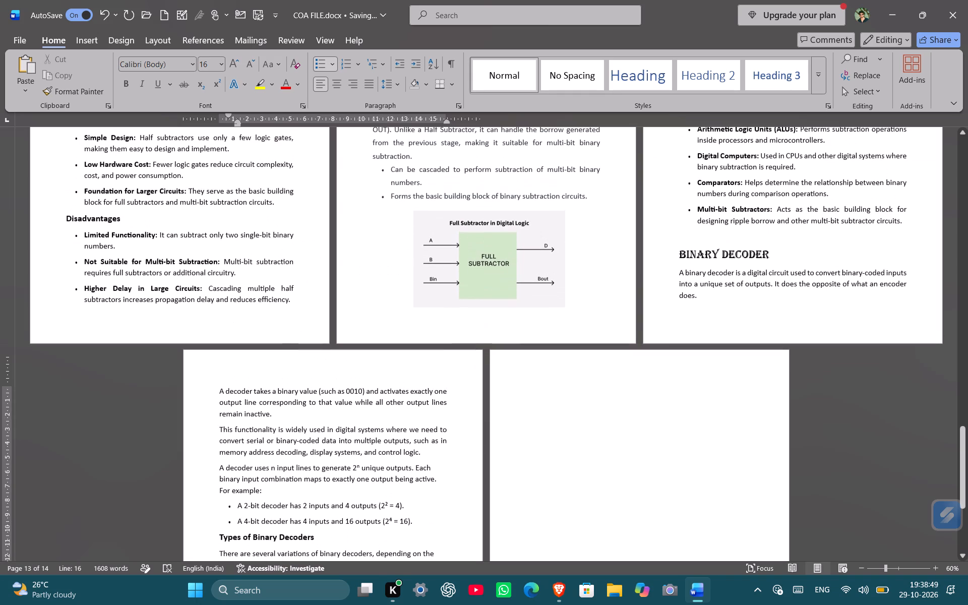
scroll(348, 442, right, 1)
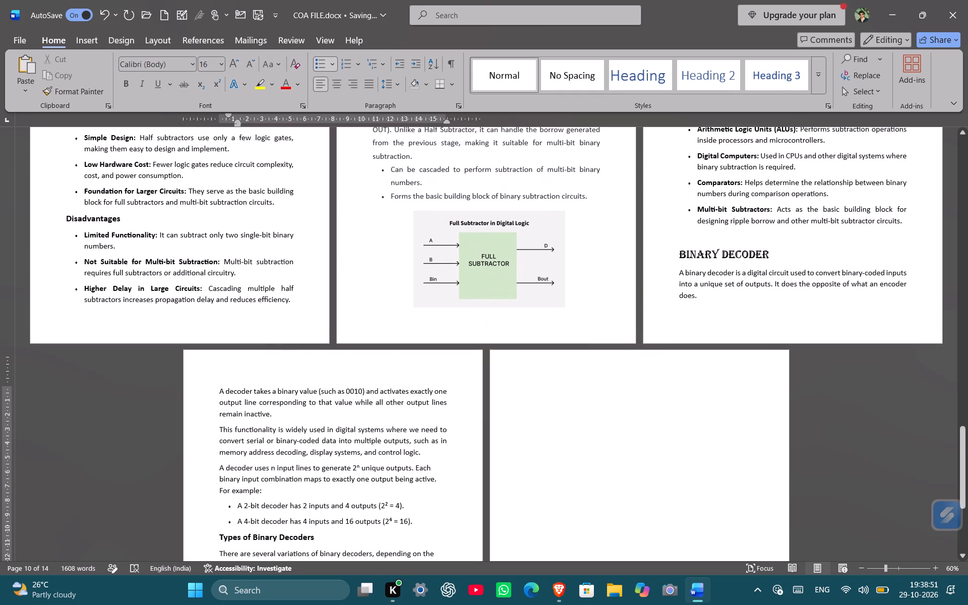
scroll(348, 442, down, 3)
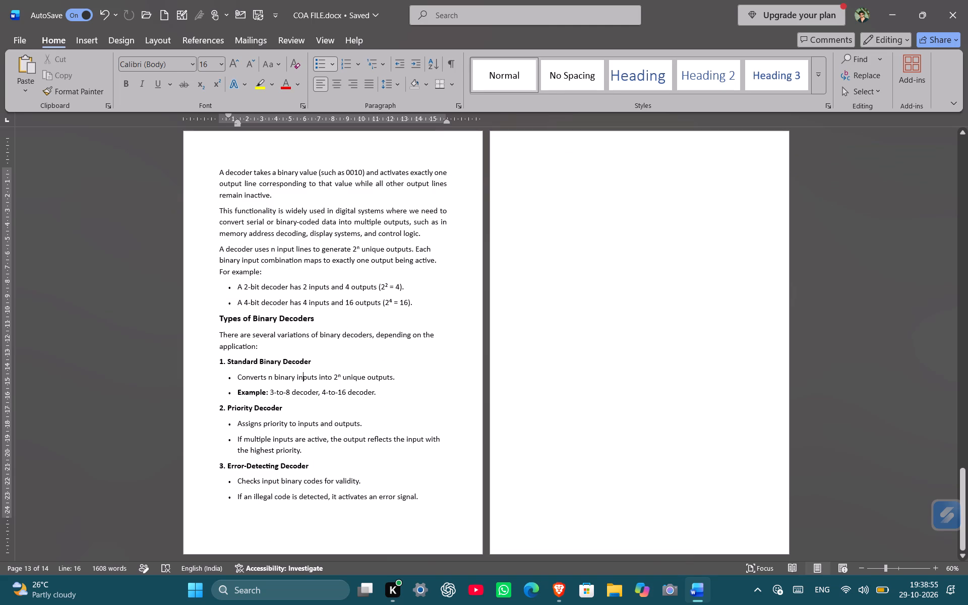
Copy the "N to 2^N Decoder" diagram from the GeeksforGeeks page in Brave and paste it as a picture on Word page 14.
click(558, 590)
scroll(464, 359, down, 1)
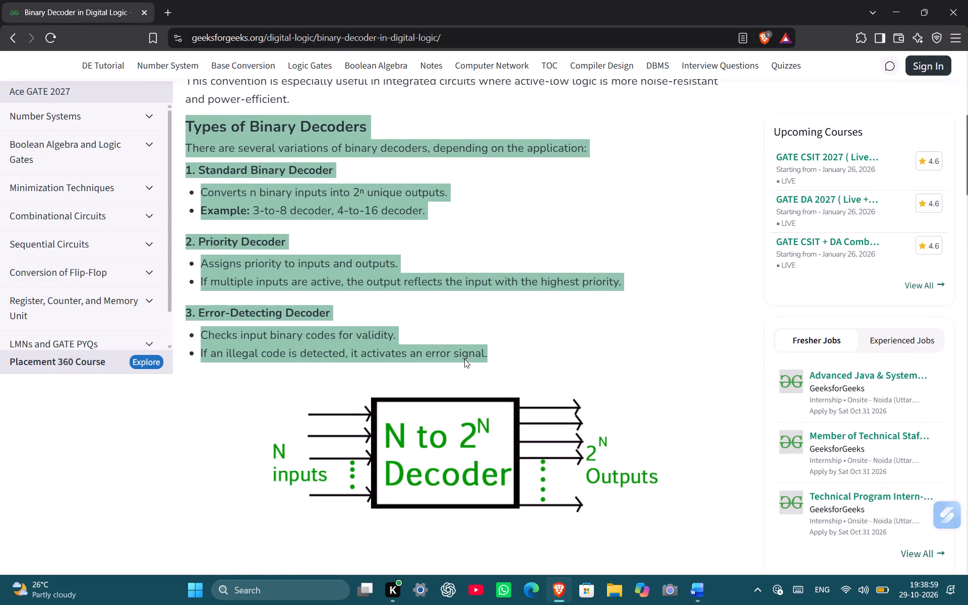
scroll(464, 359, down, 2)
right_click(447, 283)
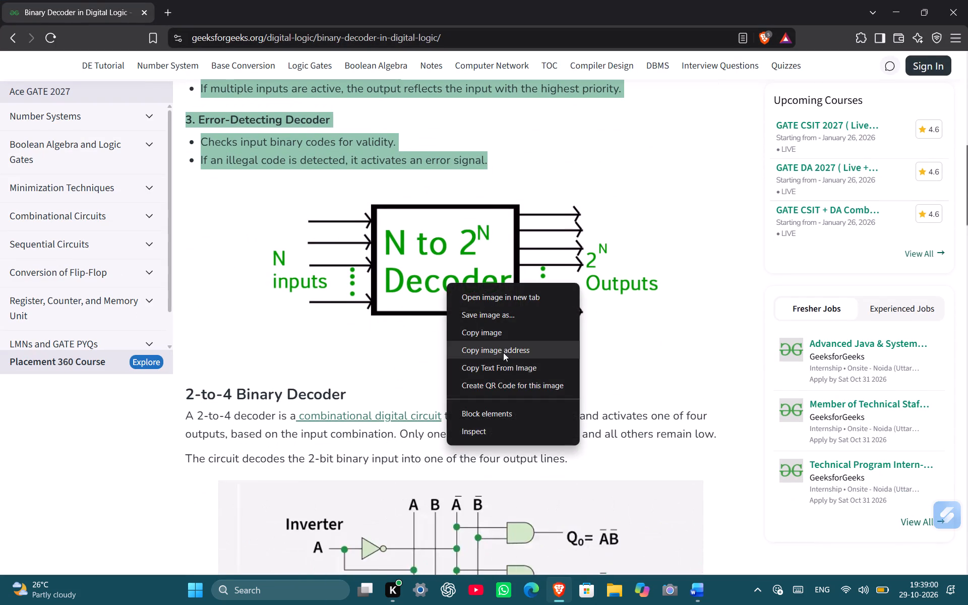
click(511, 337)
click(559, 601)
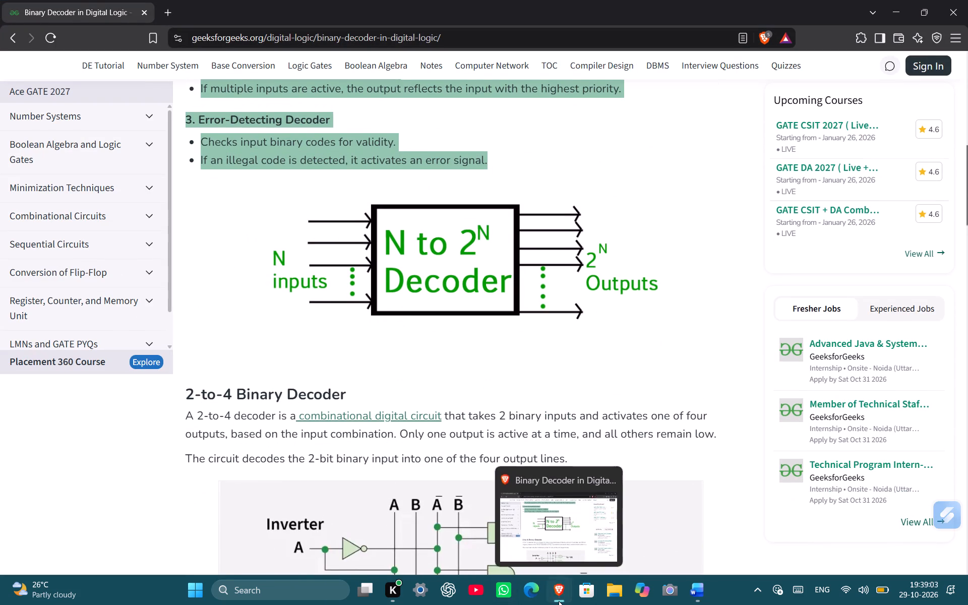
scroll(403, 514, down, 2)
click(626, 187)
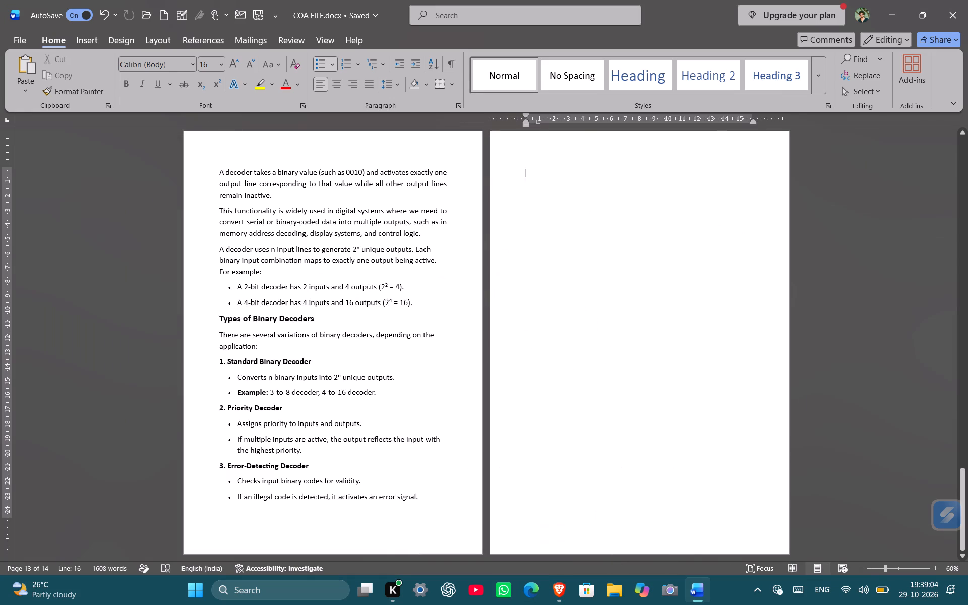
click(80, 40)
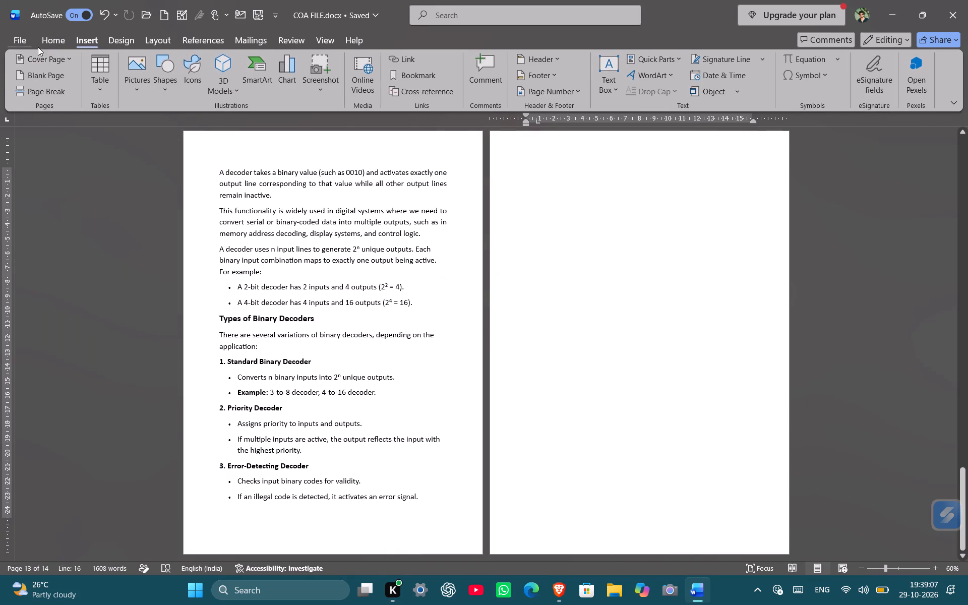
click(45, 43)
click(24, 94)
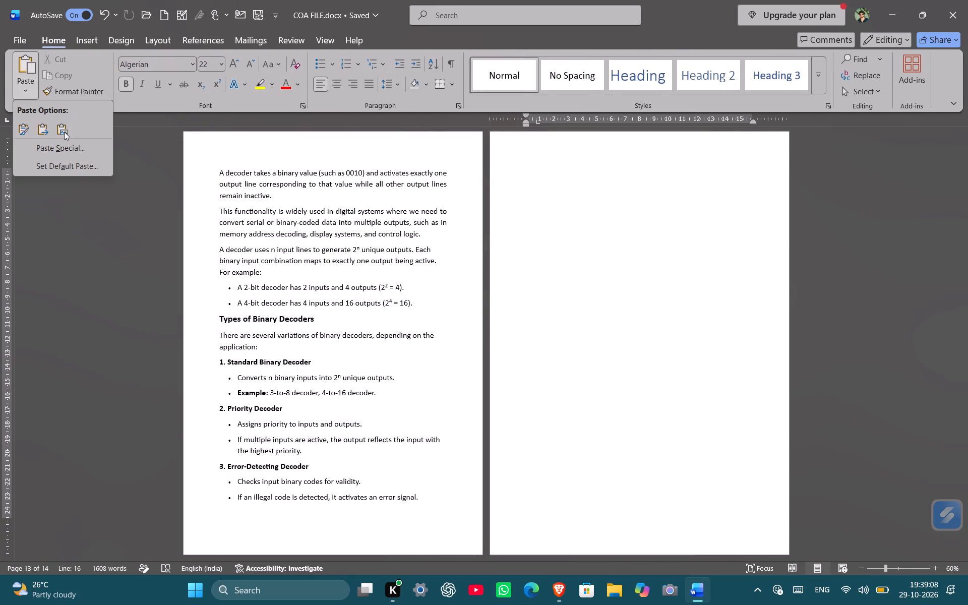
click(64, 131)
Shrink the pasted decoder diagram proportionally so it fits within the page margins.
click(656, 226)
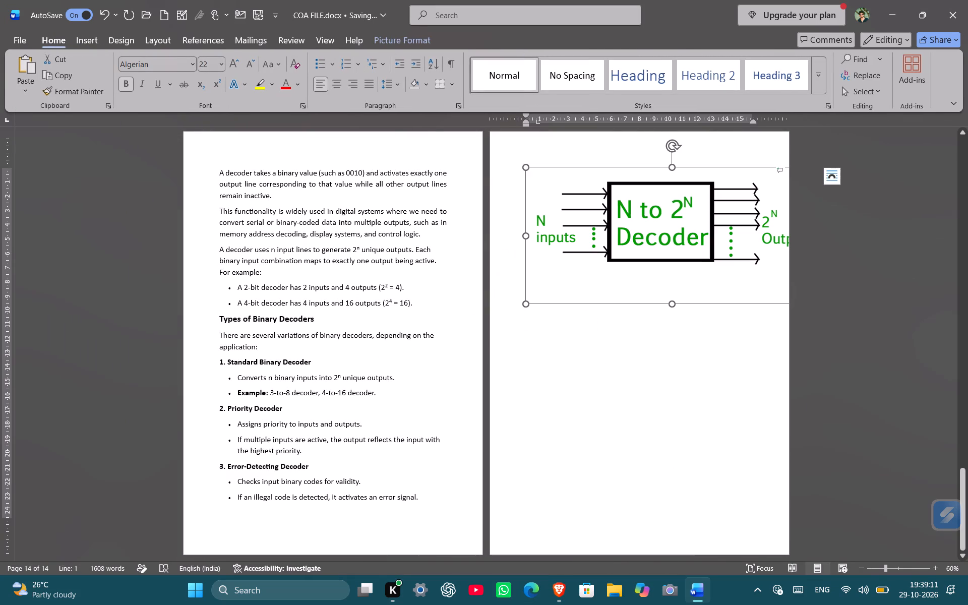
drag(523, 305, 604, 246)
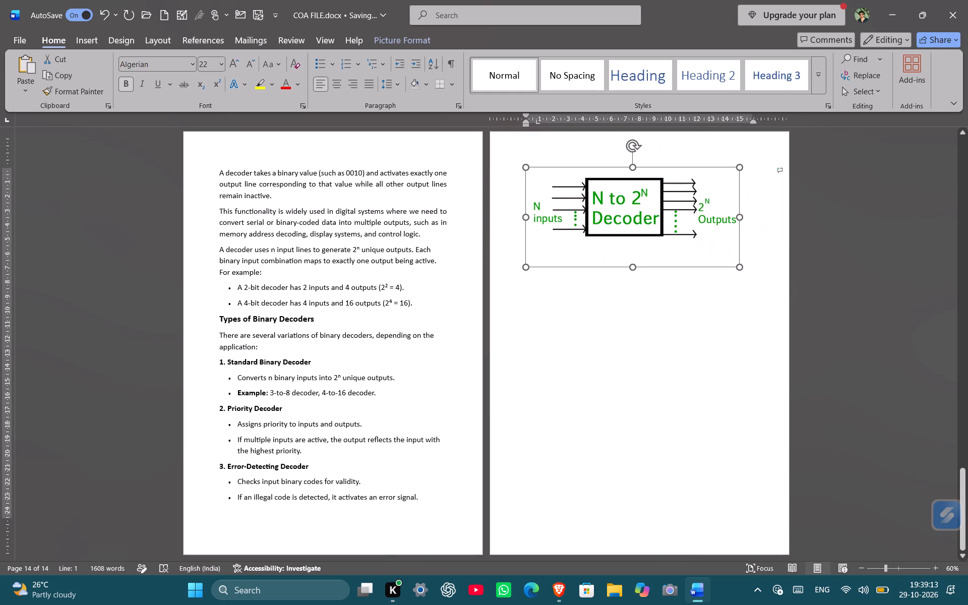
drag(604, 246, 619, 236)
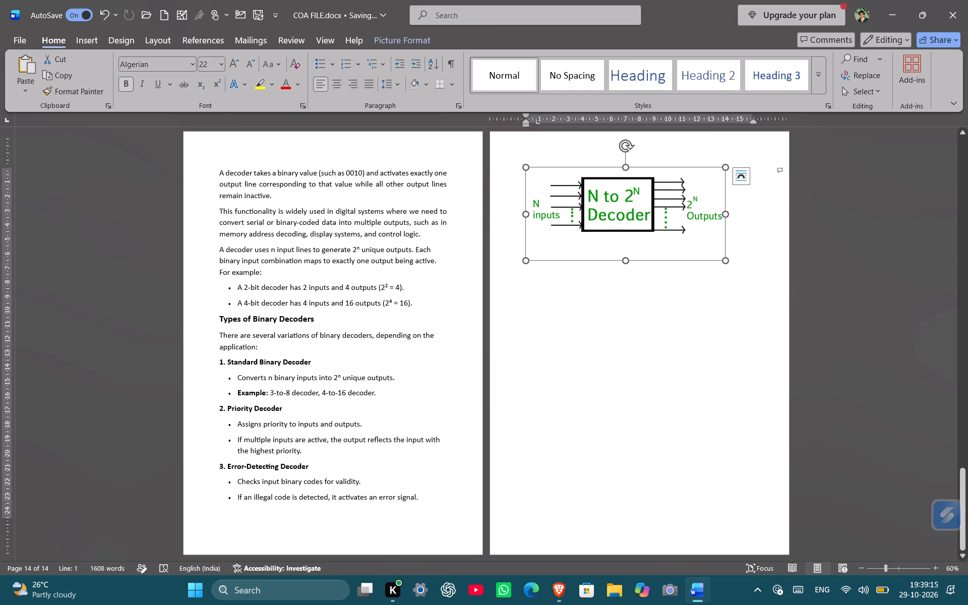
Set the decoder diagram's text wrapping to Square and centre it horizontally between the page margins.
click(744, 176)
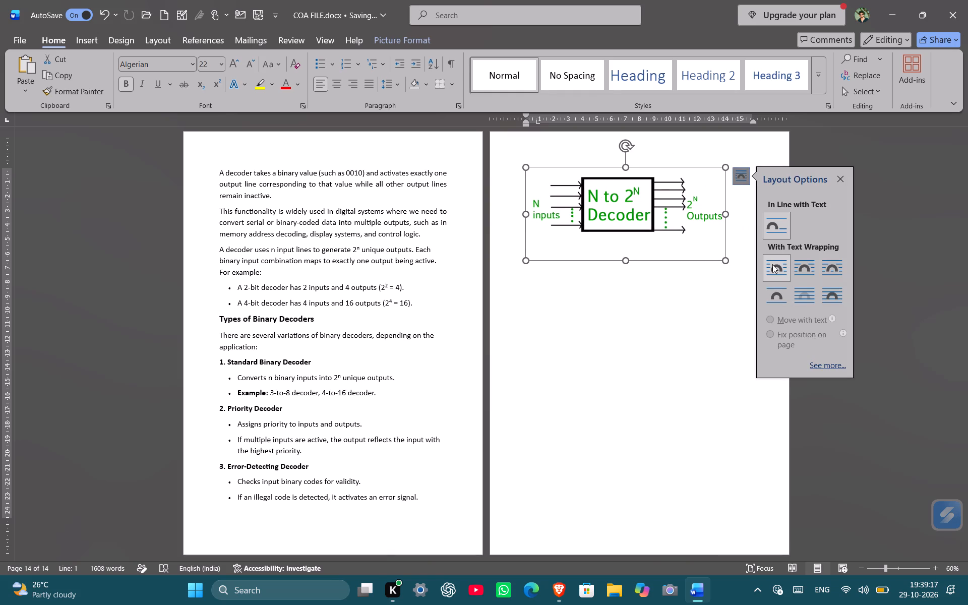
click(772, 264)
drag(590, 218, 620, 217)
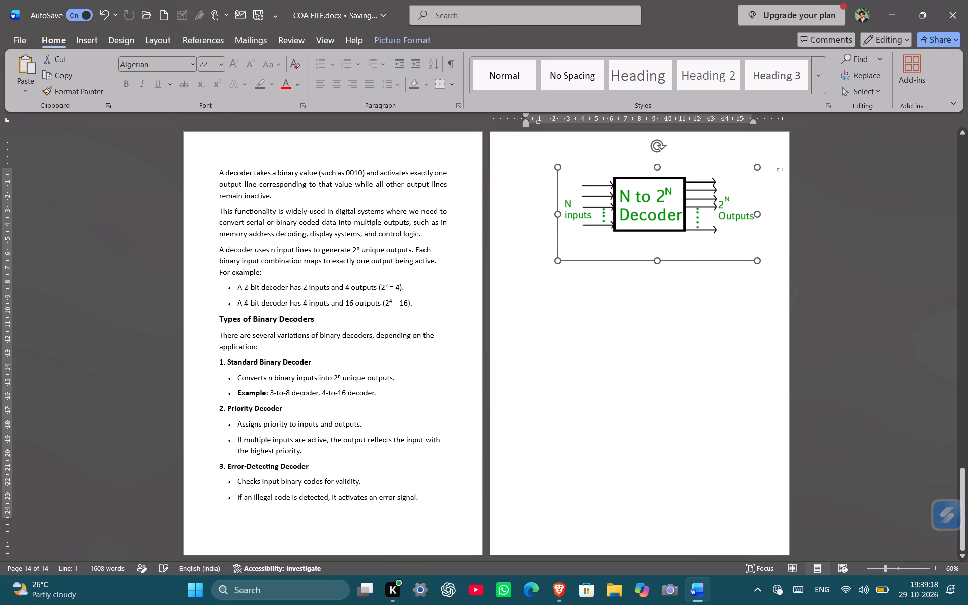
drag(620, 217, 605, 205)
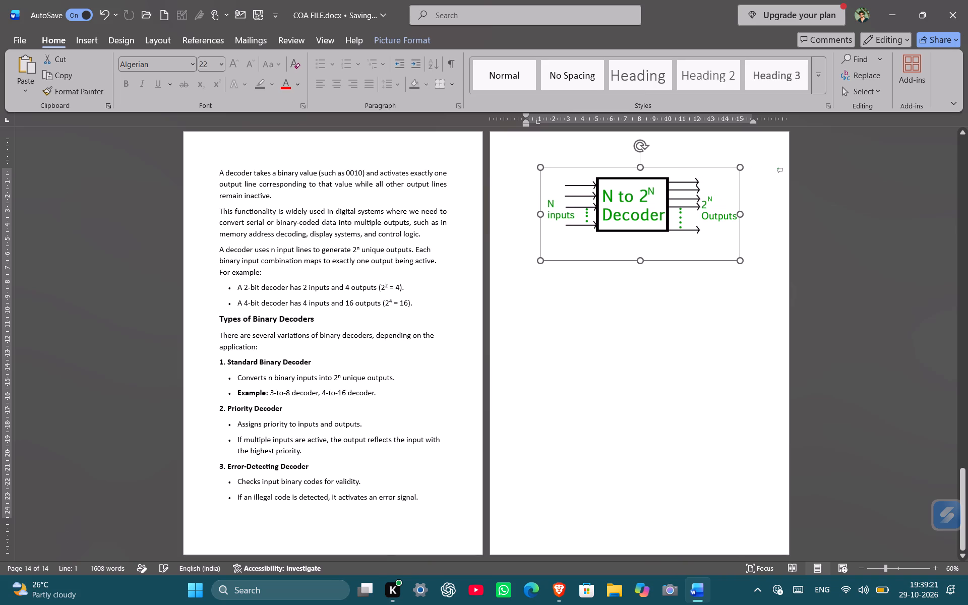
drag(605, 205, 609, 205)
Prepare an empty line without indent below the decoder diagram on page 14.
click(618, 293)
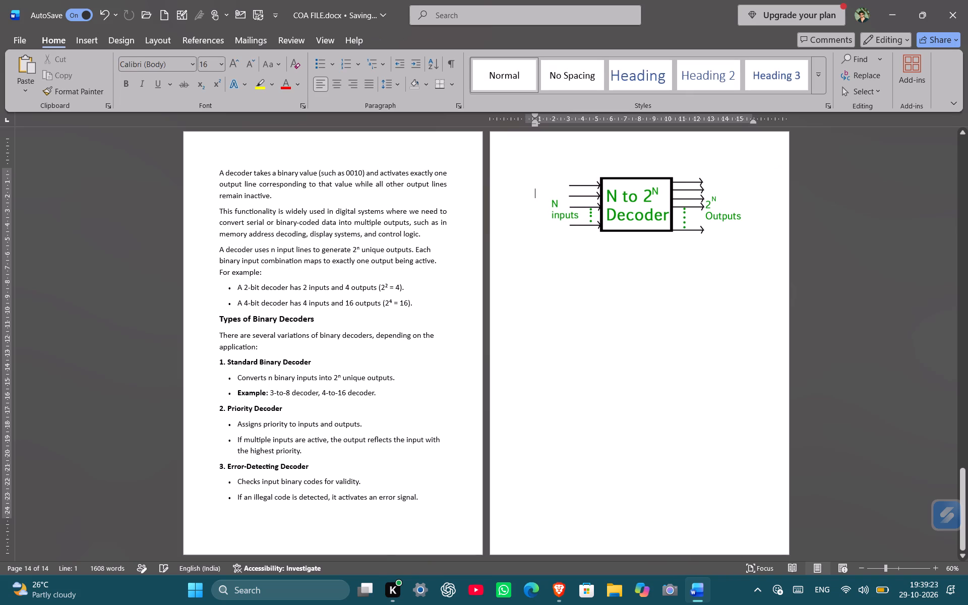
click(544, 250)
click(547, 270)
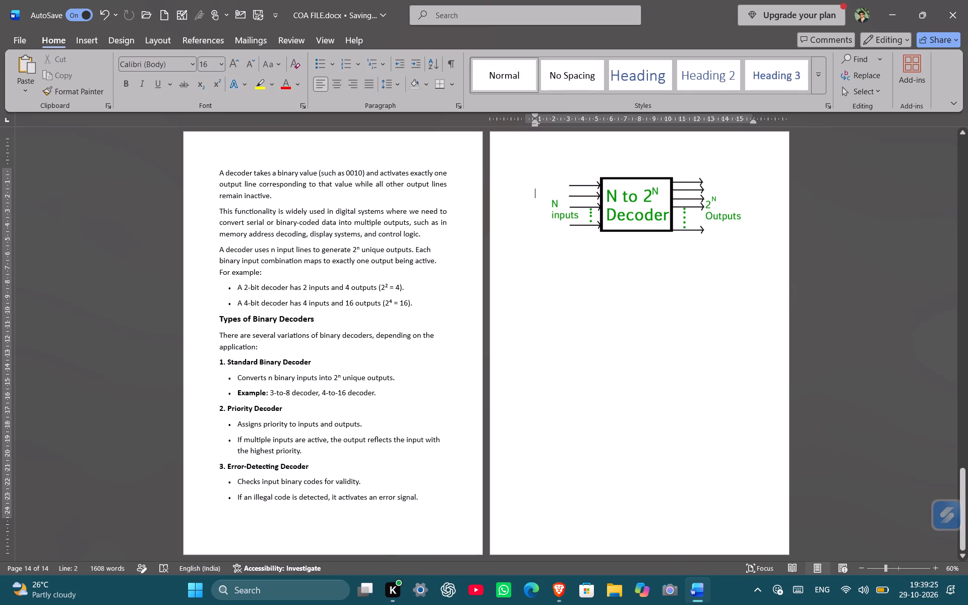
double_click(547, 270)
key(BackSpace)
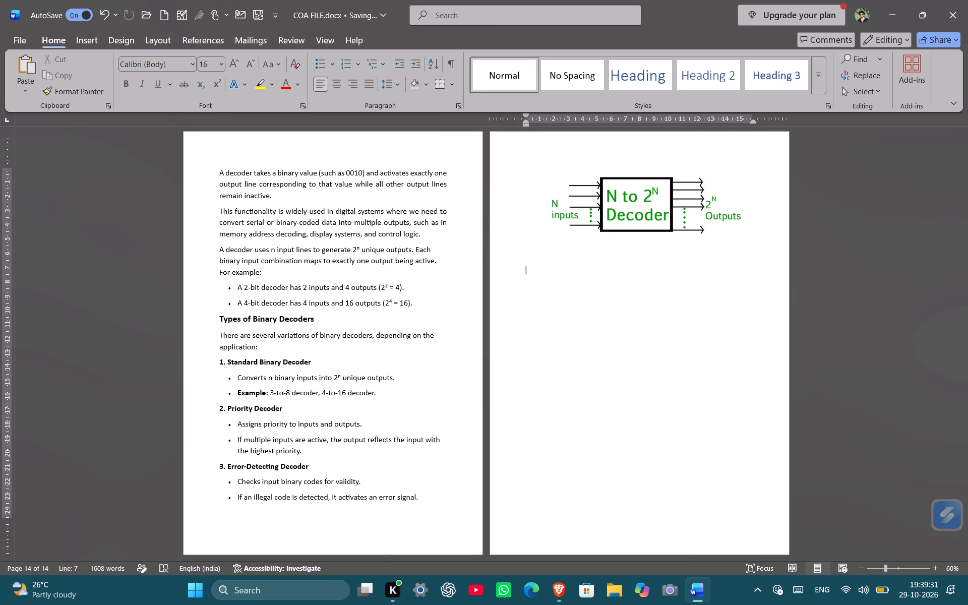
Copy the "2-to-4 Binary Decoder" heading and its two paragraphs from the GeeksforGeeks page in Brave and paste them below the diagram in Word.
click(562, 588)
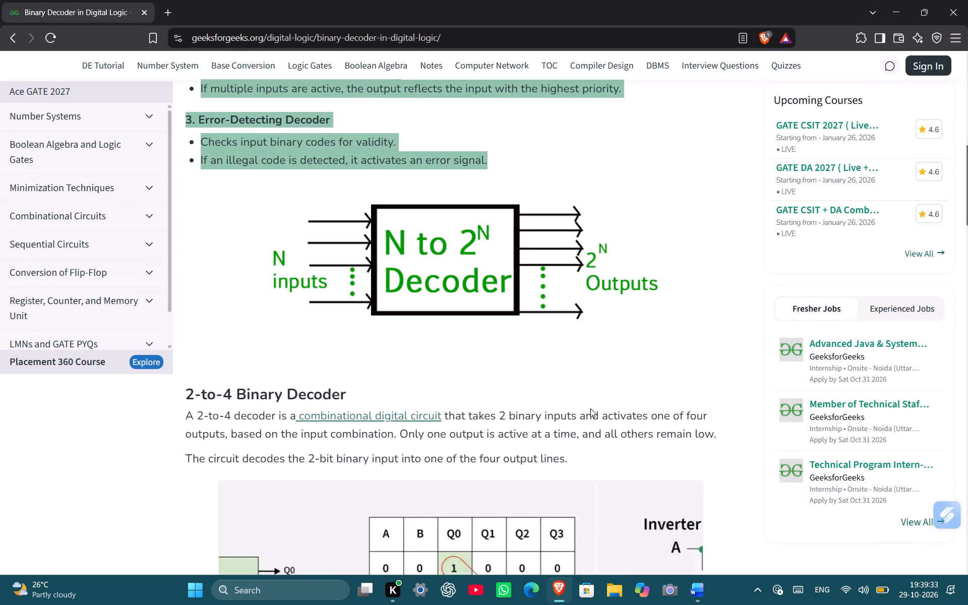
scroll(435, 352, down, 1)
scroll(357, 322, right, 1)
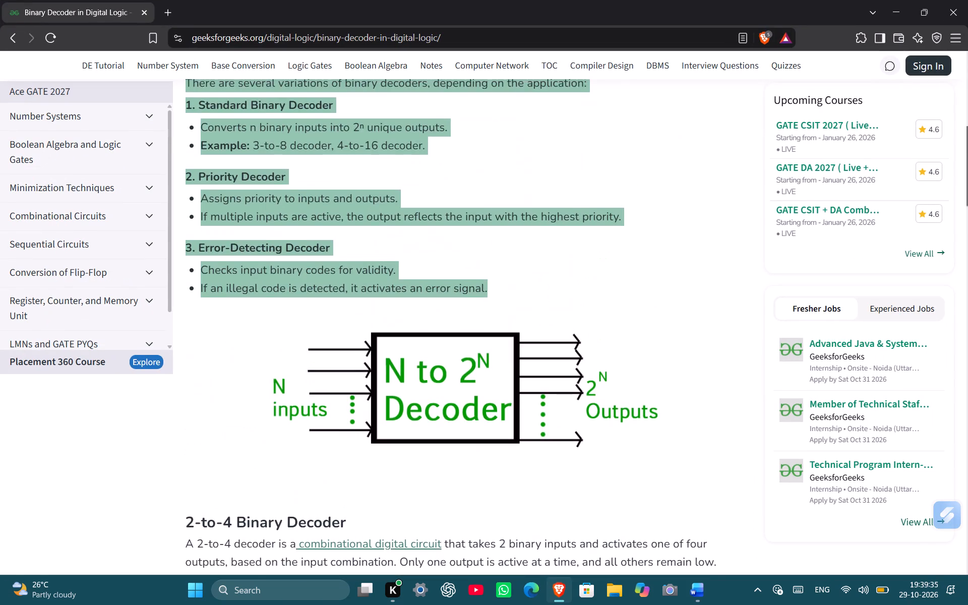
scroll(357, 322, right, 2)
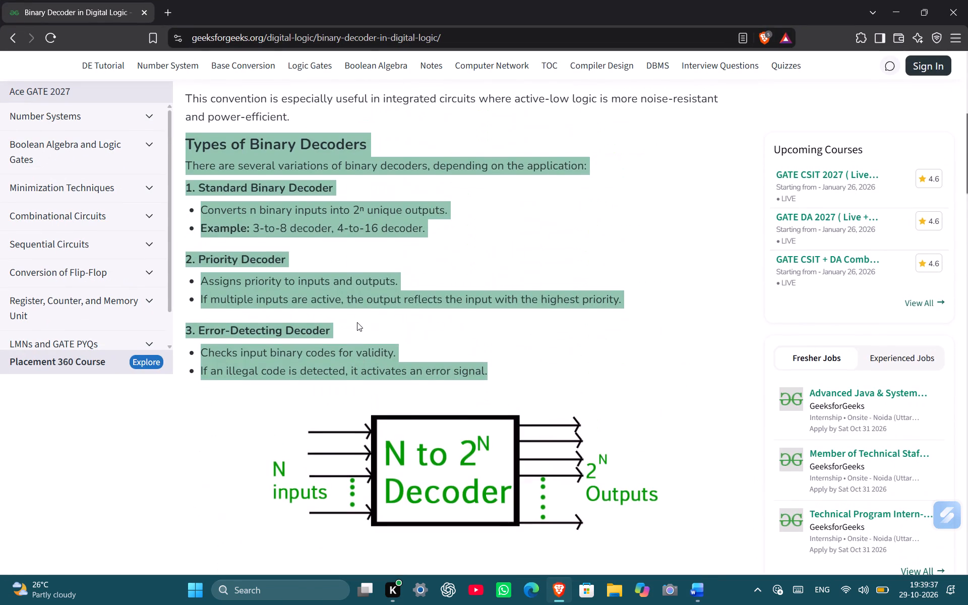
scroll(357, 322, right, 1)
scroll(357, 322, down, 1)
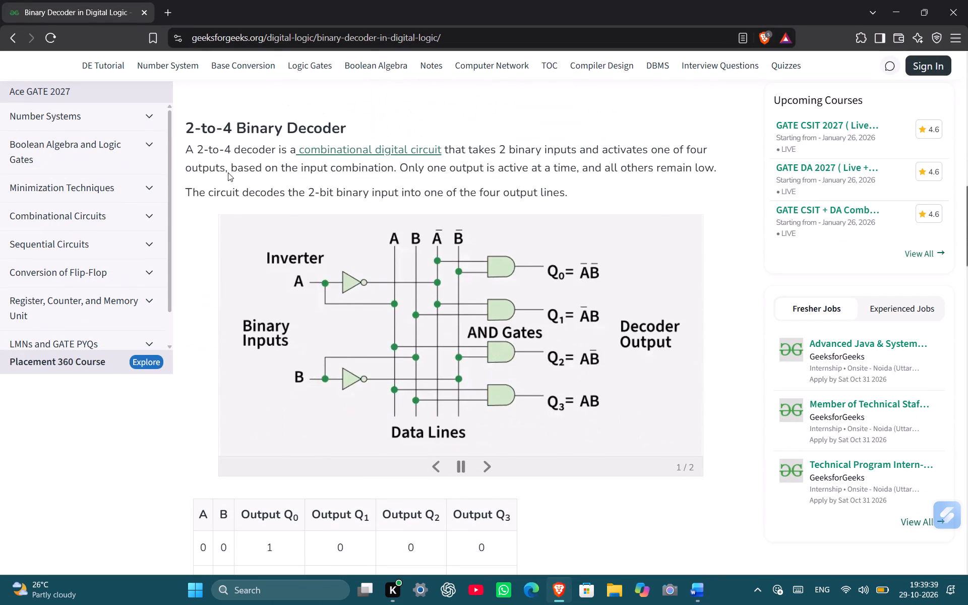
scroll(441, 482, down, 9)
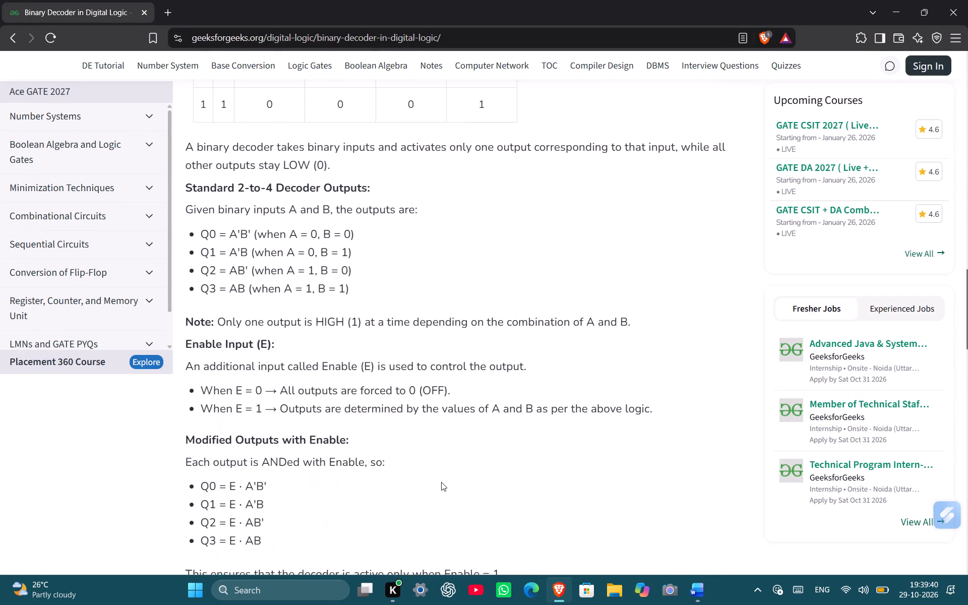
scroll(441, 482, down, 2)
scroll(441, 482, up, 7)
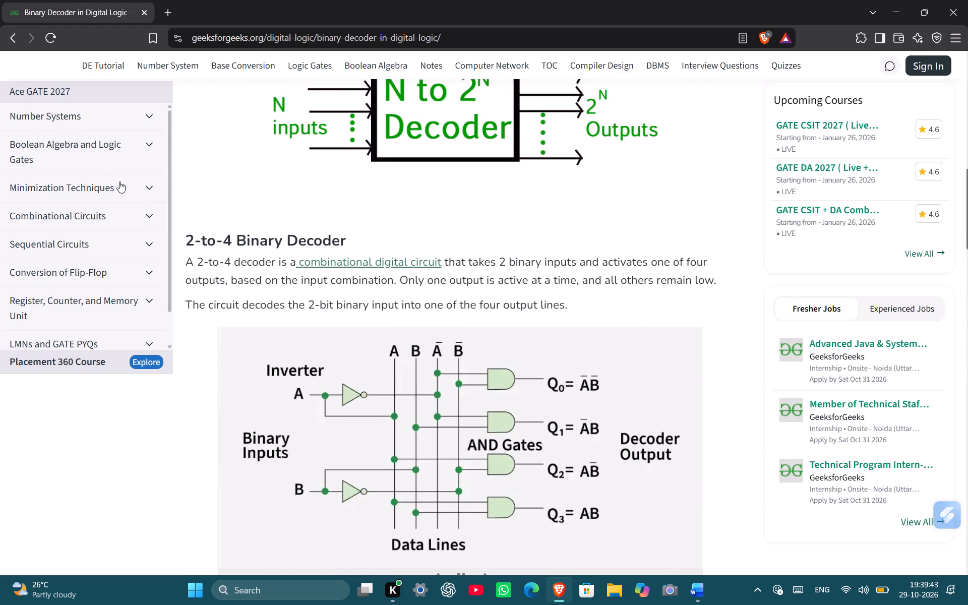
drag(188, 237, 576, 308)
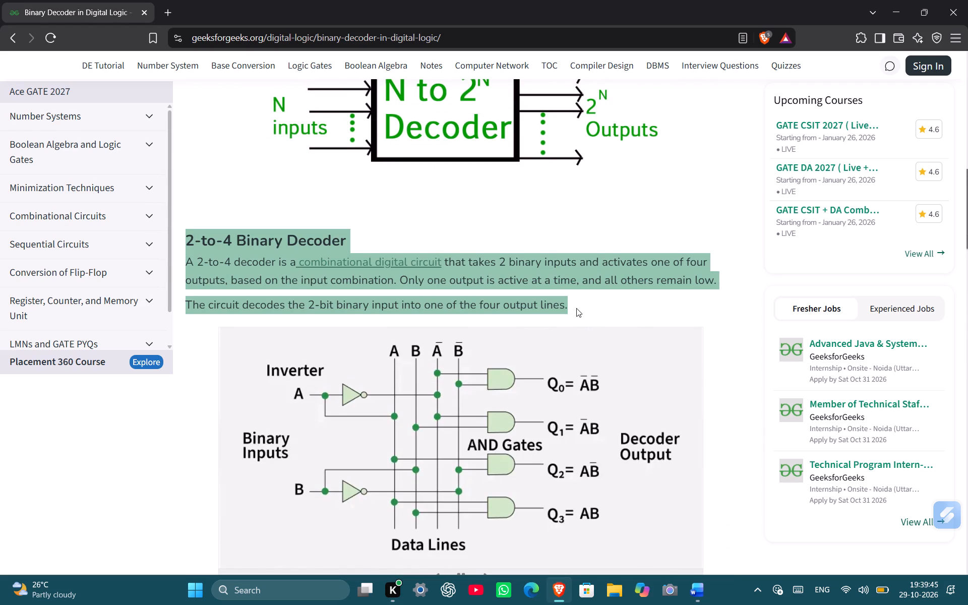
key(ctrl+c)
click(554, 603)
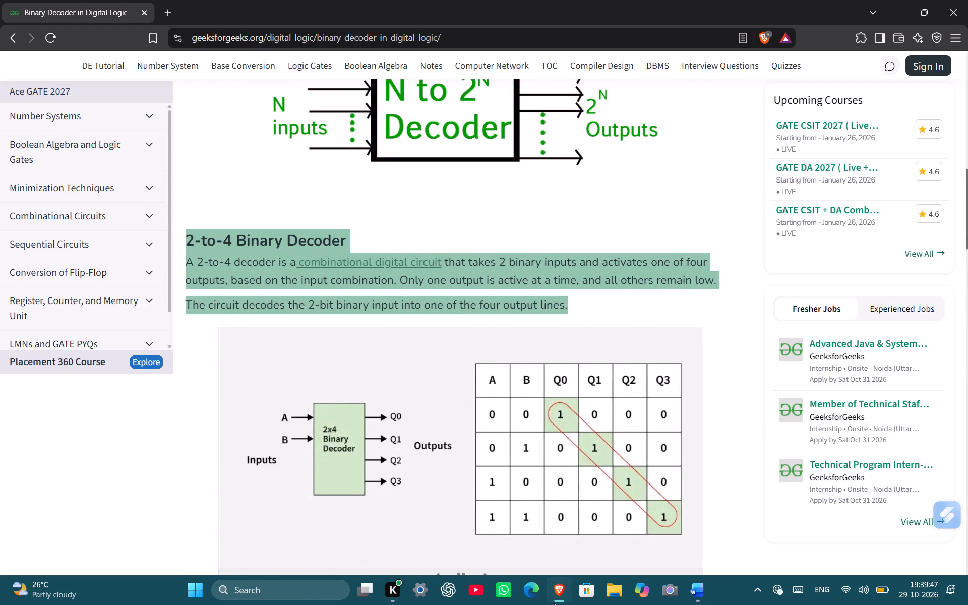
key(ctrl+v)
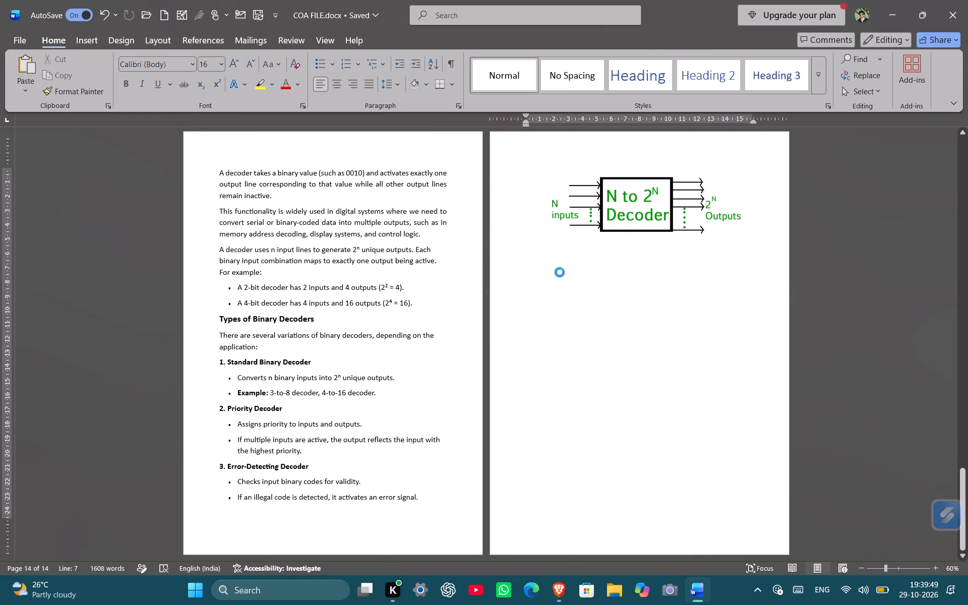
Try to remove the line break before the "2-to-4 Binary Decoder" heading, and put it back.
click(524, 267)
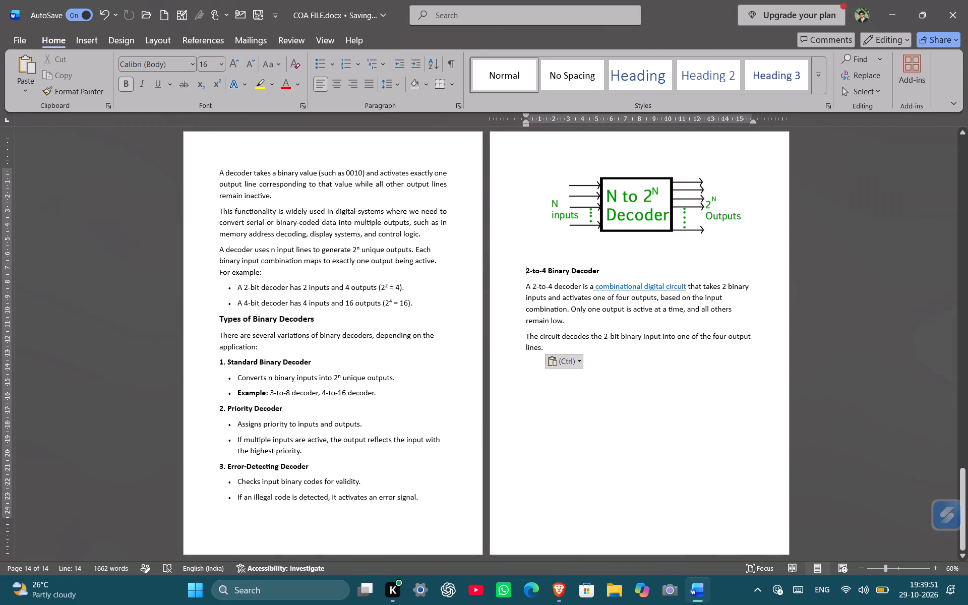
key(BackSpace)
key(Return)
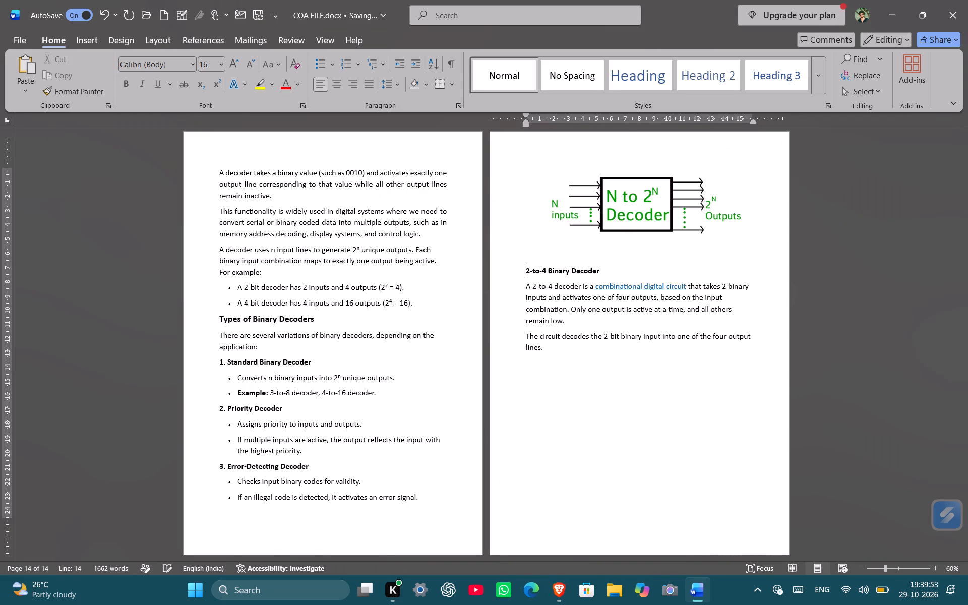
Increase the font size of the "2-to-4 Binary Decoder" heading to 18.
drag(605, 271, 522, 270)
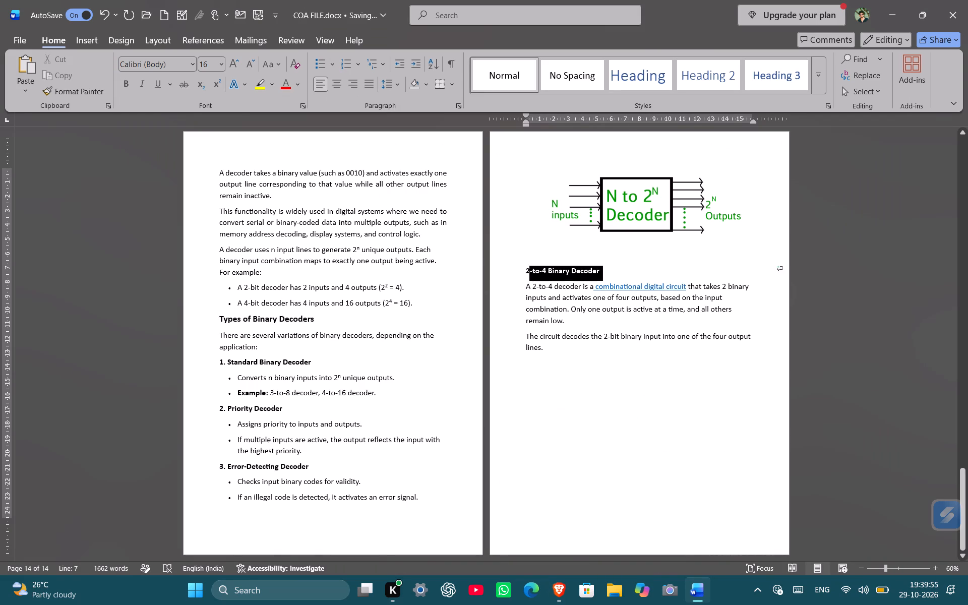
drag(522, 270, 519, 269)
key(ctrl+shift+period)
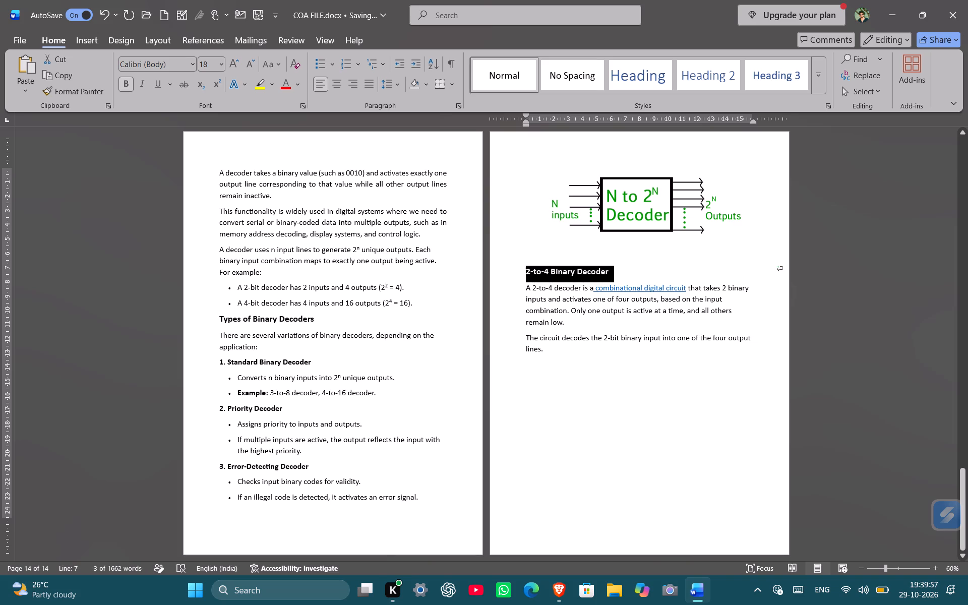
click(577, 305)
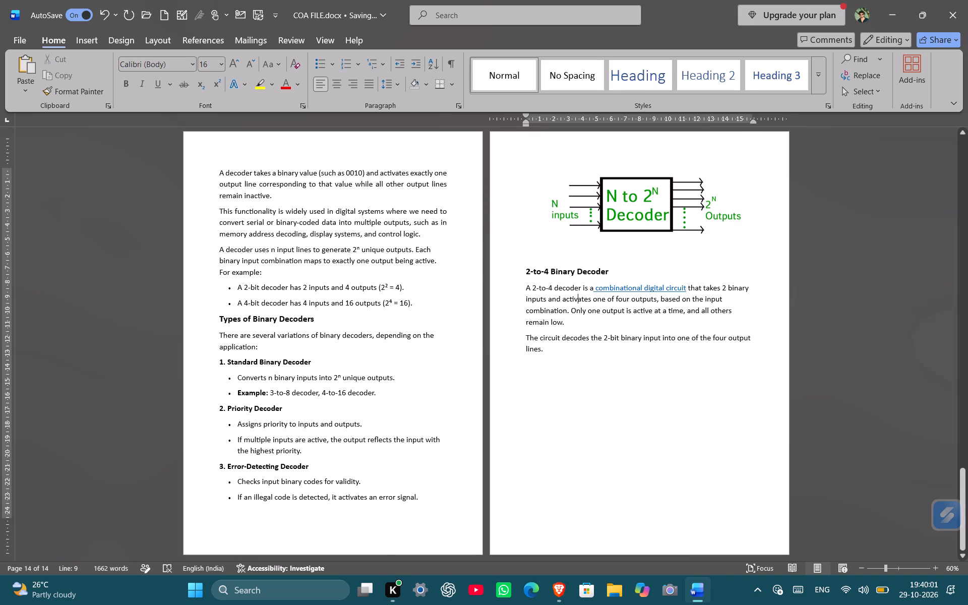
Delete the "The circuit decodes the 2-bit binary input" paragraph in Word and leave an empty line after "remain low.".
click(553, 348)
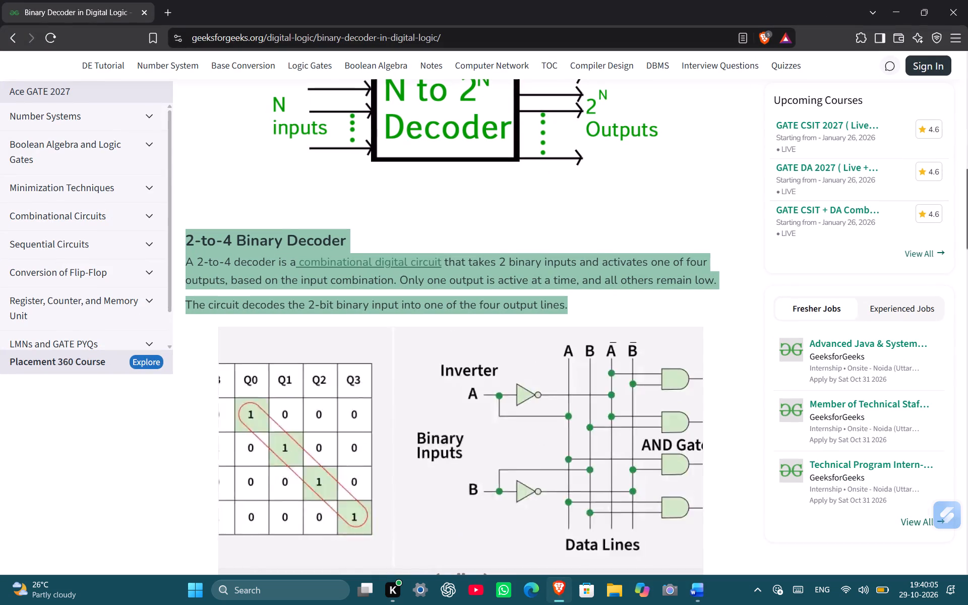
scroll(469, 355, down, 2)
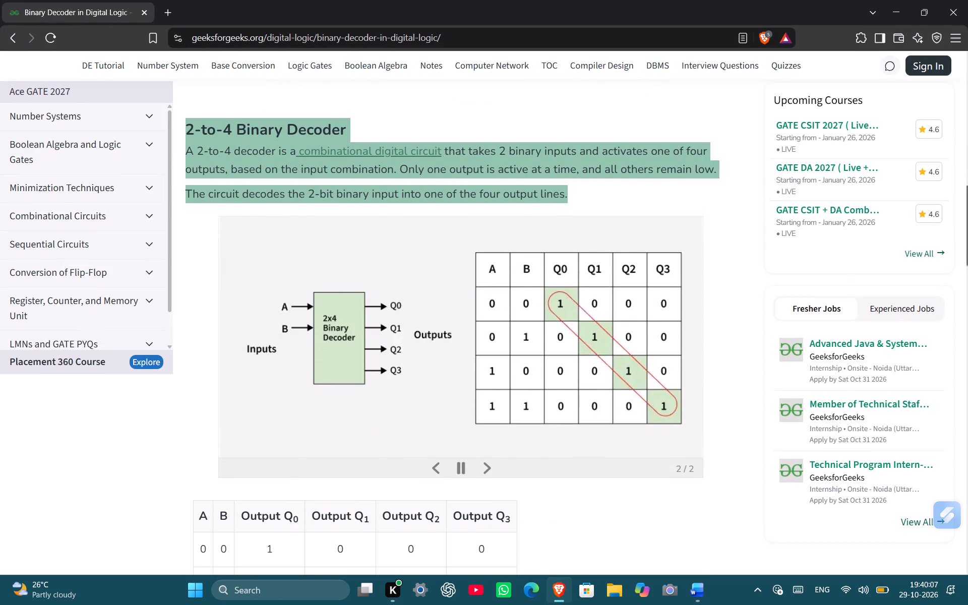
drag(544, 347, 519, 337)
key(BackSpace)
key(BackSpace)
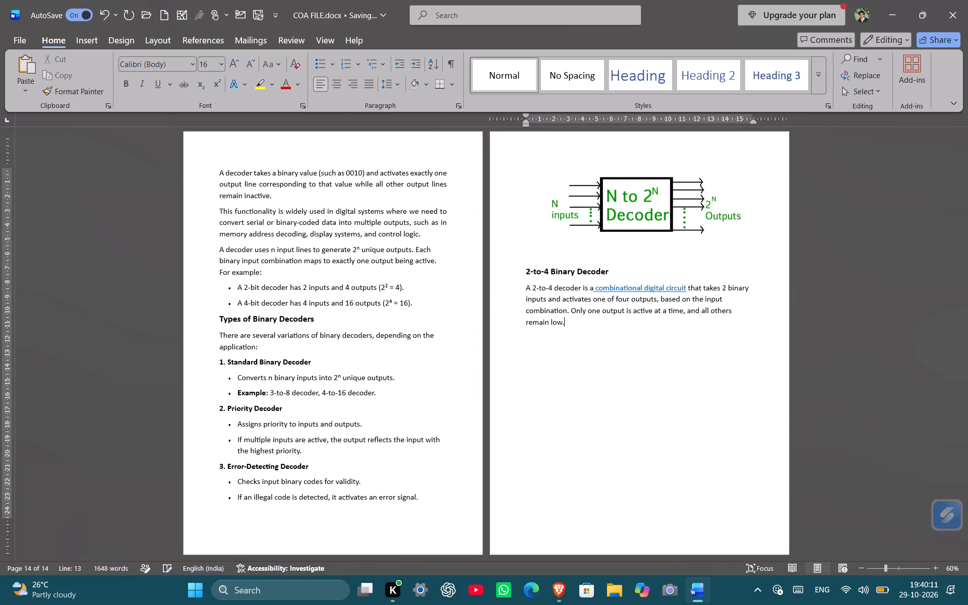
key(Return)
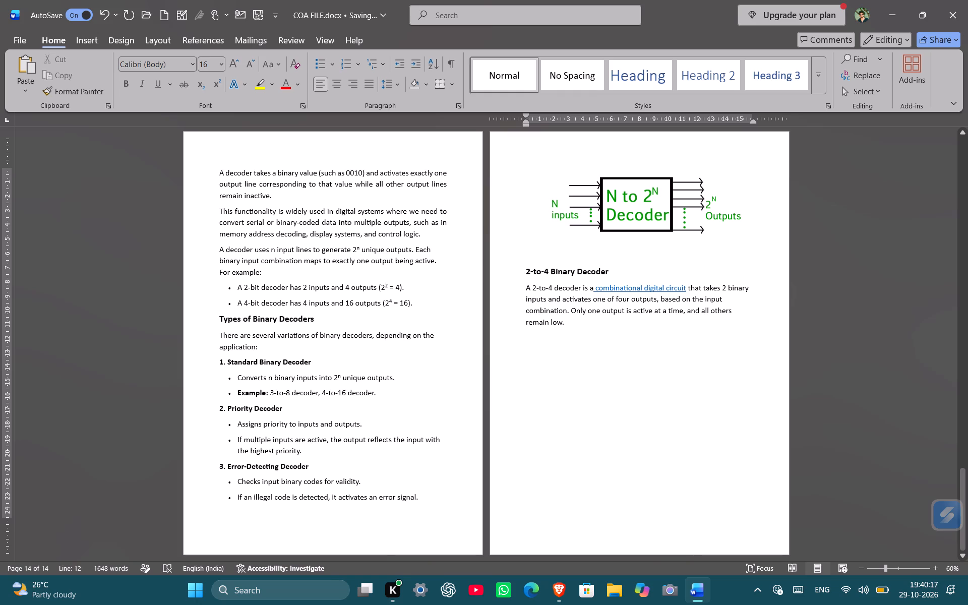
Examine the circuit diagrams, truth table and output text of the 2-to-4 Binary Decoder section on the GeeksforGeeks page in Brave.
scroll(443, 331, down, 2)
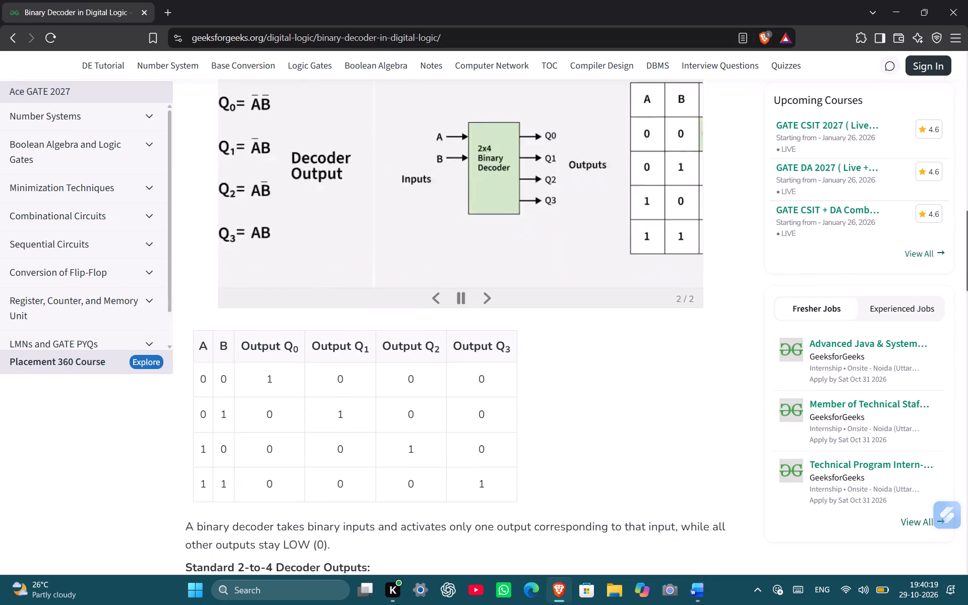
scroll(443, 331, down, 2)
scroll(443, 331, up, 4)
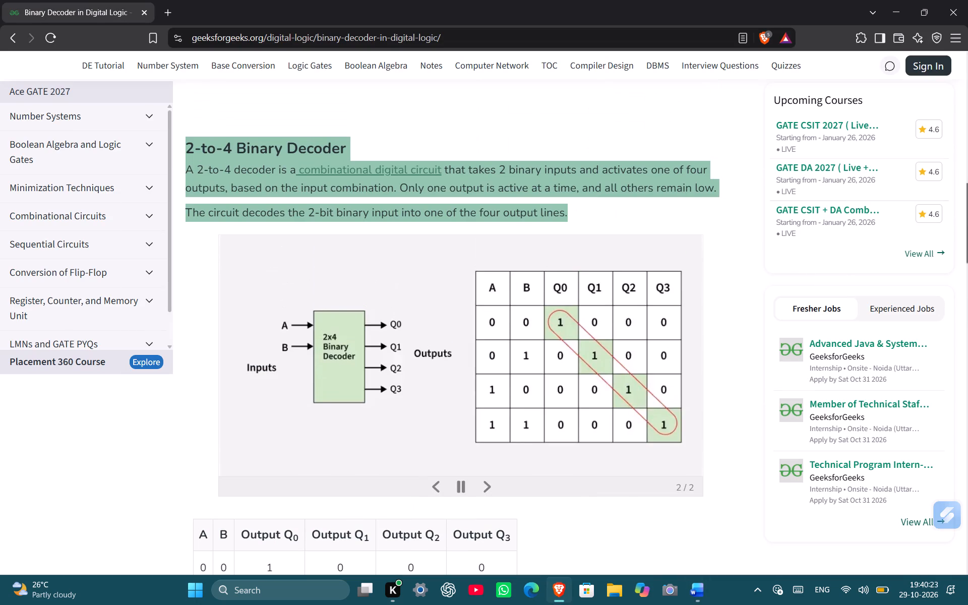
scroll(443, 331, down, 1)
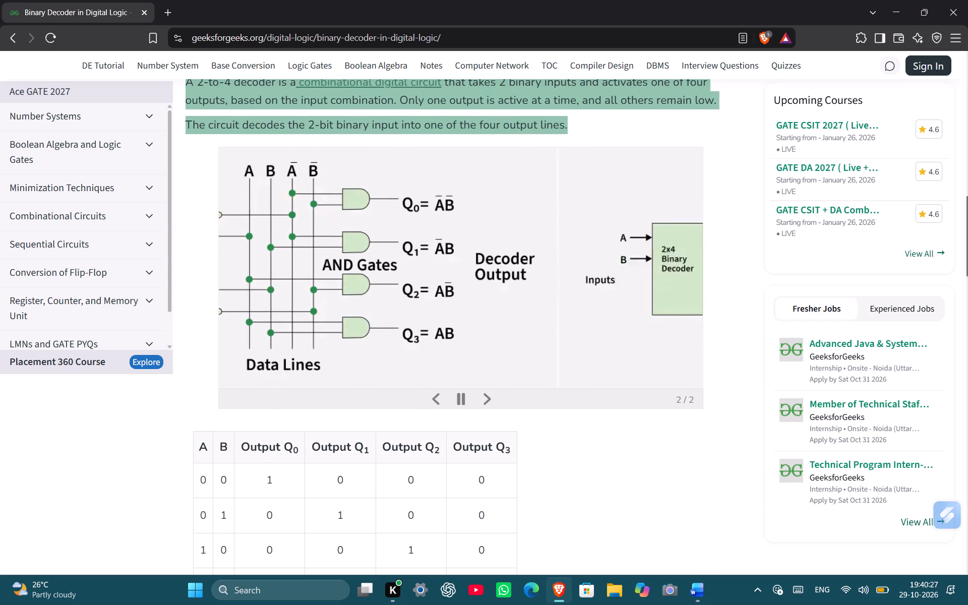
scroll(443, 331, down, 1)
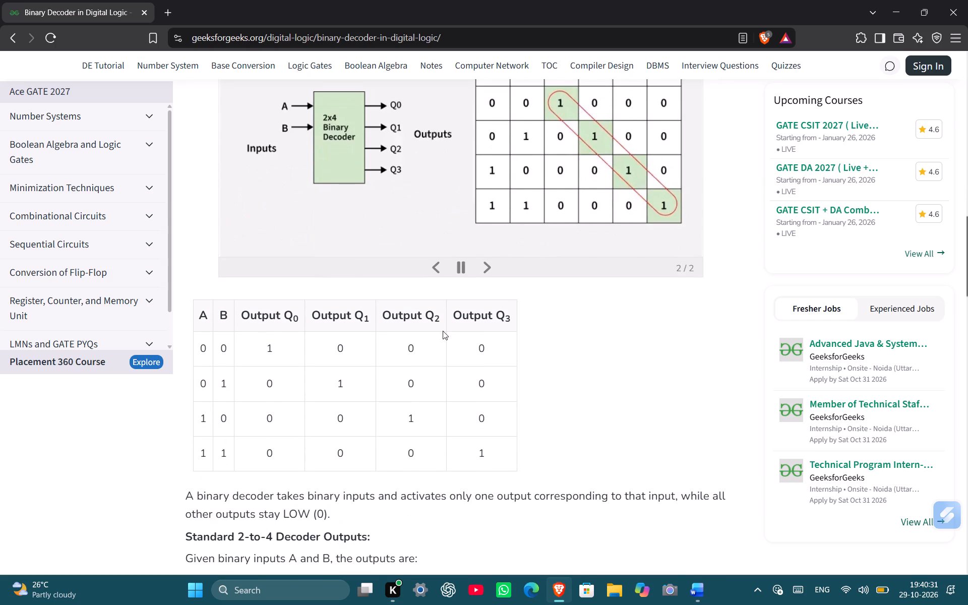
scroll(443, 331, up, 2)
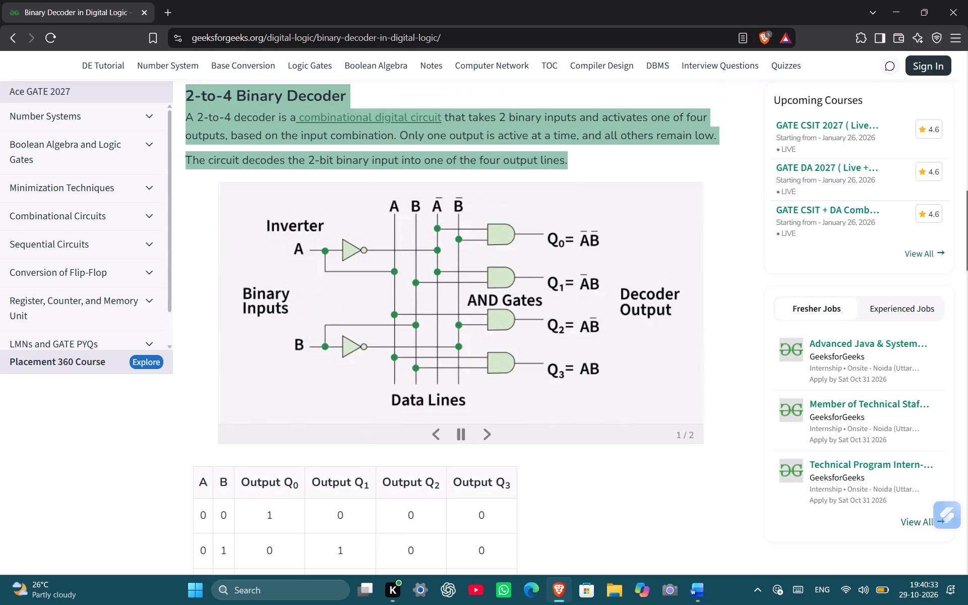
scroll(443, 331, up, 2)
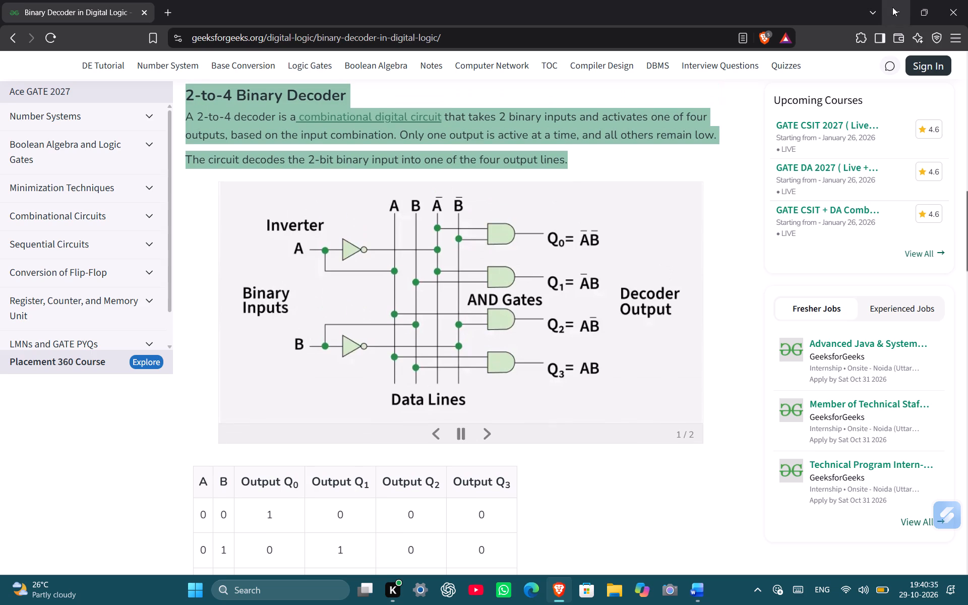